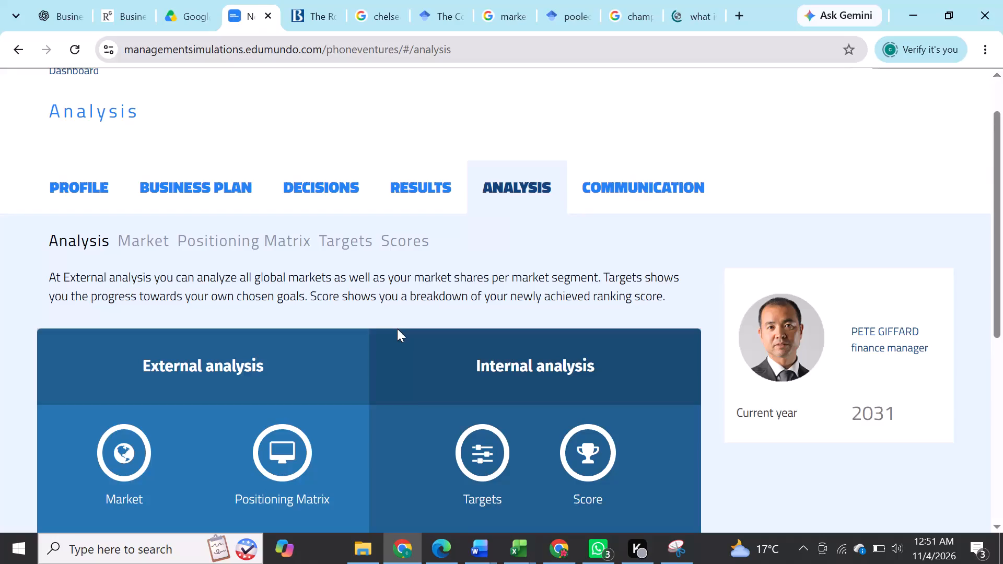
Examine the market analysis for The Netherlands in 2026, covering the Price, Quality and Customer intimacy segments.
scroll(397, 328, "down", 1)
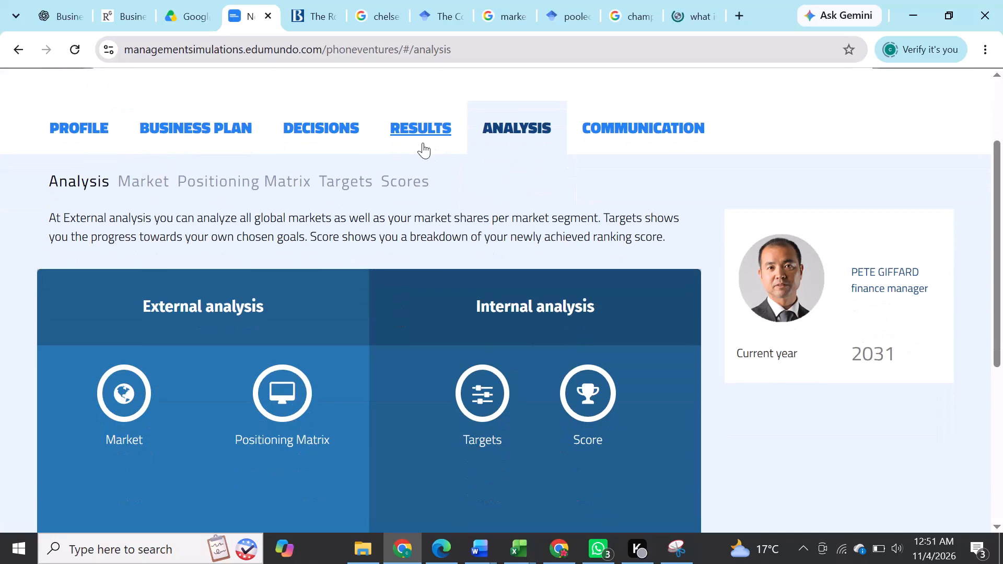
left_click(150, 184)
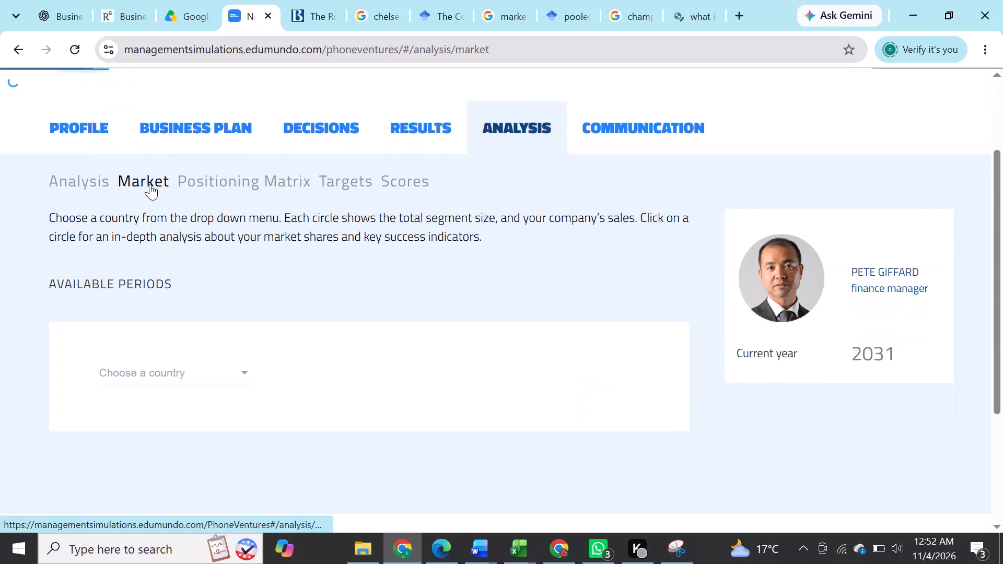
left_click(243, 373)
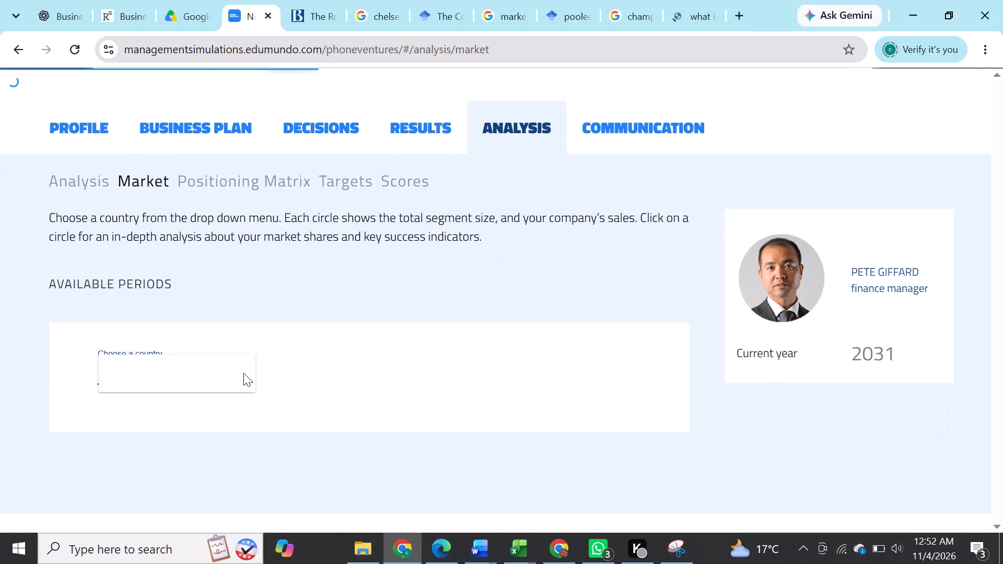
left_click(173, 384)
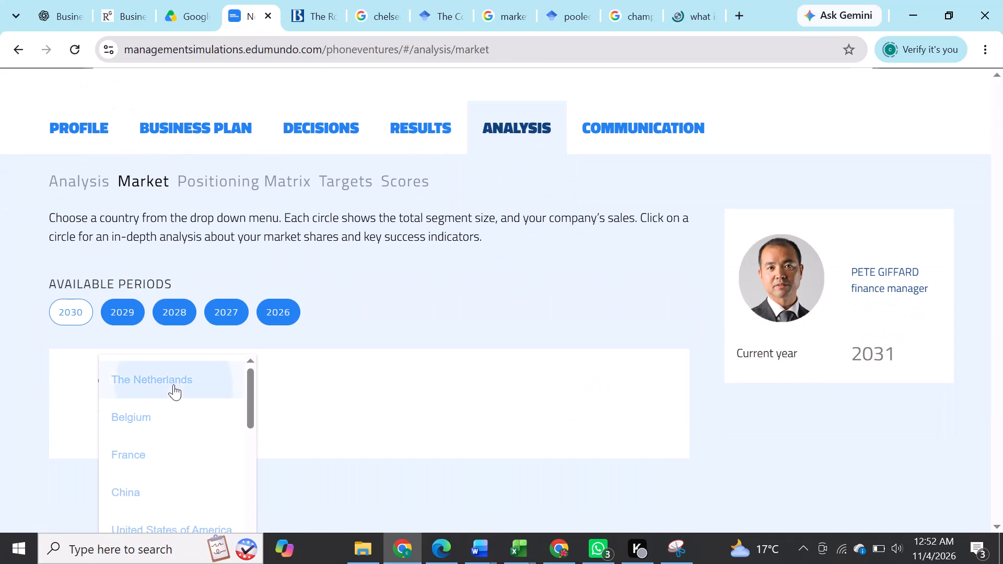
left_click(286, 309)
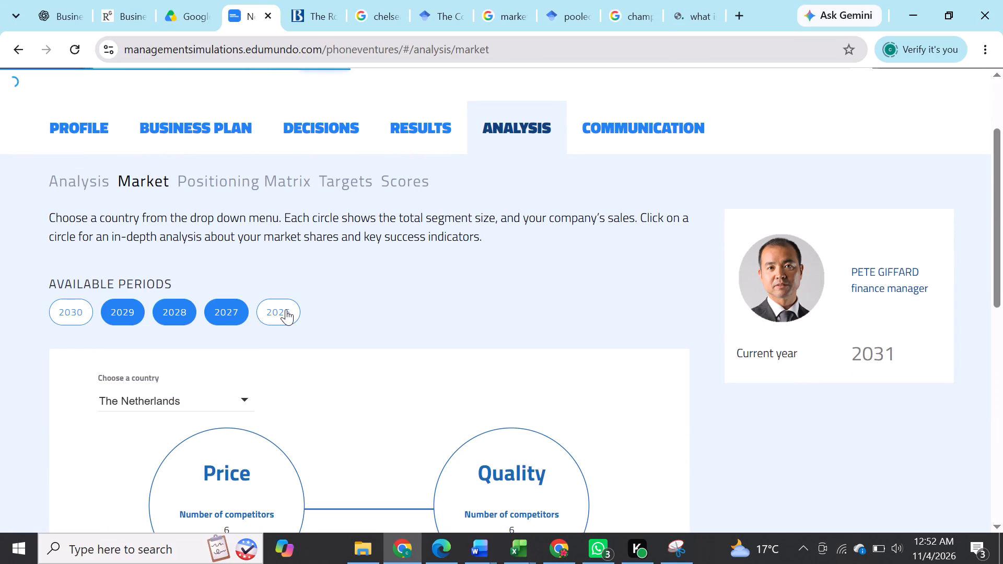
scroll(473, 295, "down", 1)
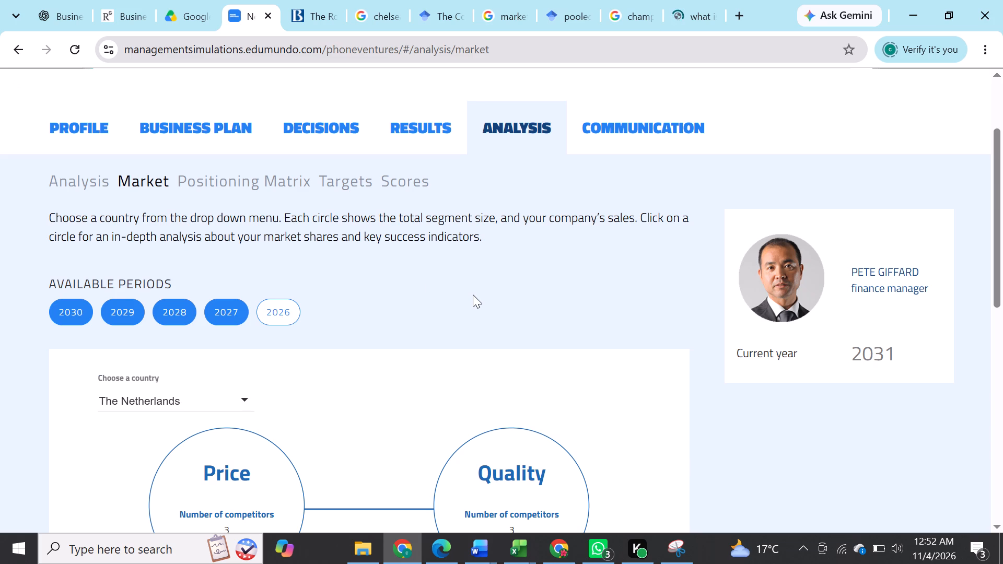
scroll(473, 295, "down", 4)
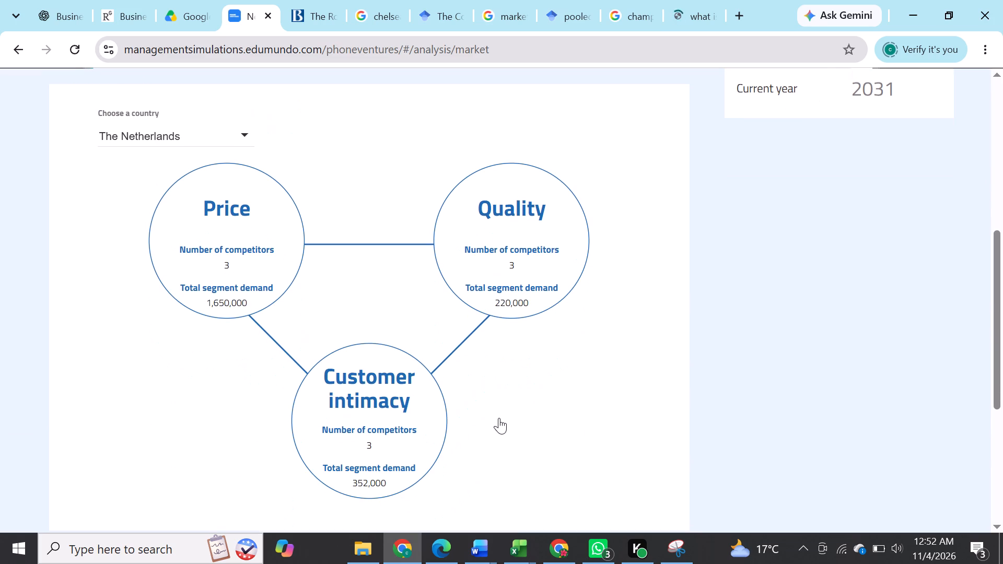
scroll(499, 418, "up", 1)
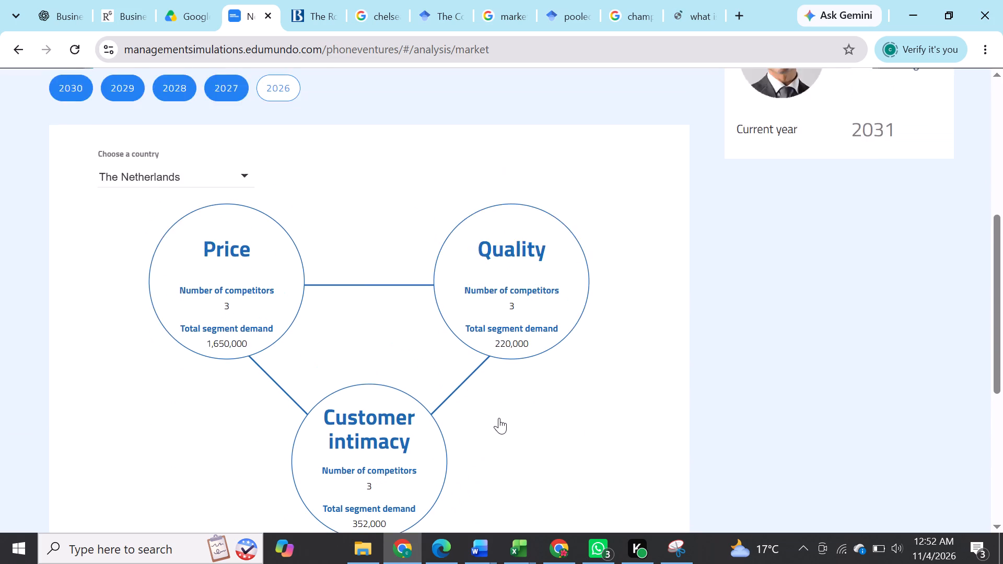
scroll(499, 418, "up", 2)
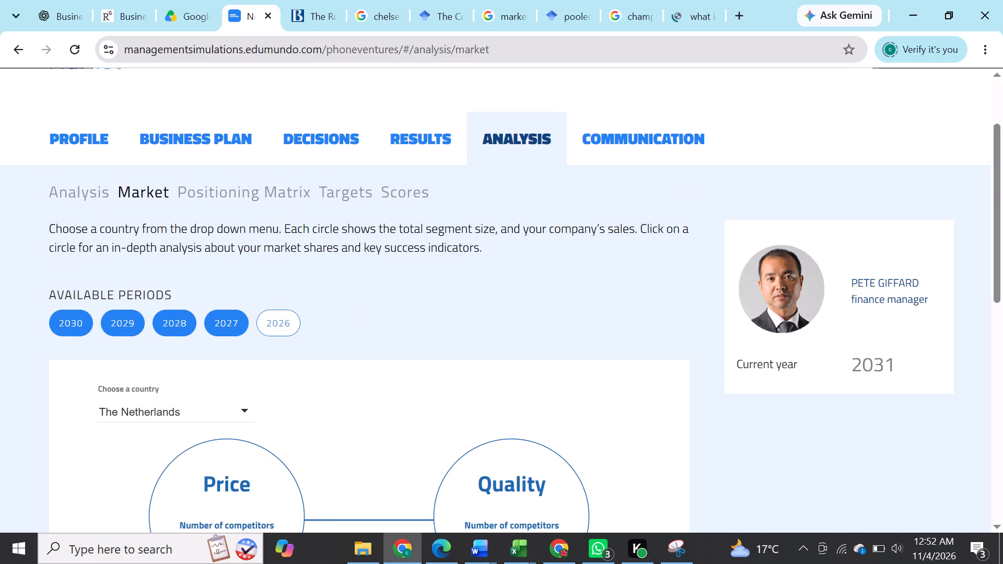
Display the positioning matrix for The Netherlands in the 2030 period.
left_click(212, 185)
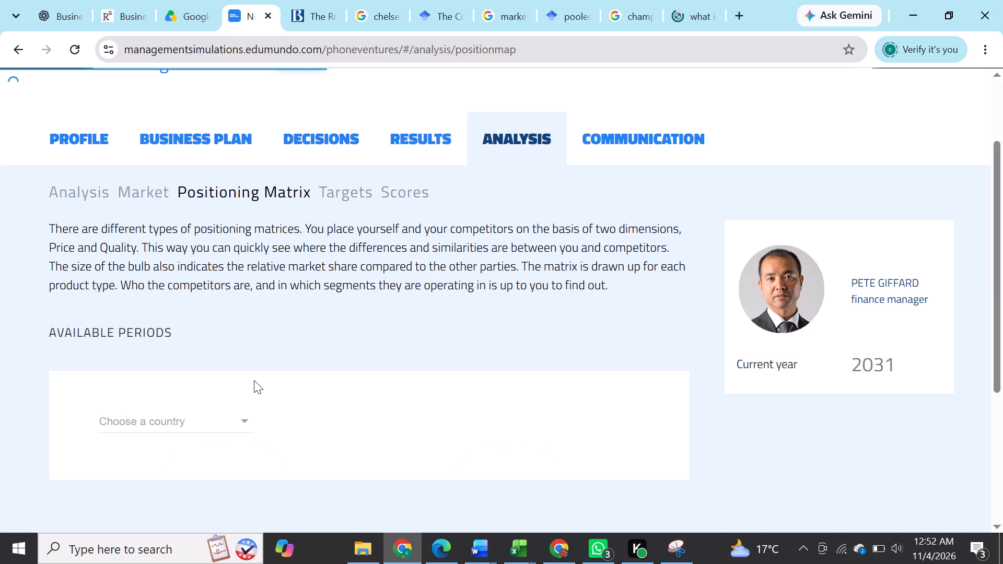
left_click(247, 419)
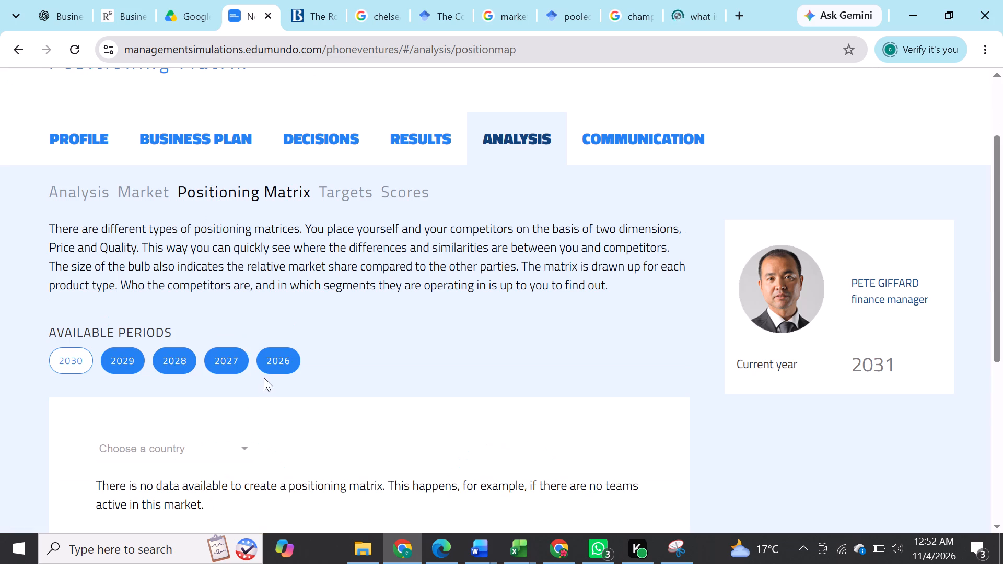
left_click(246, 453)
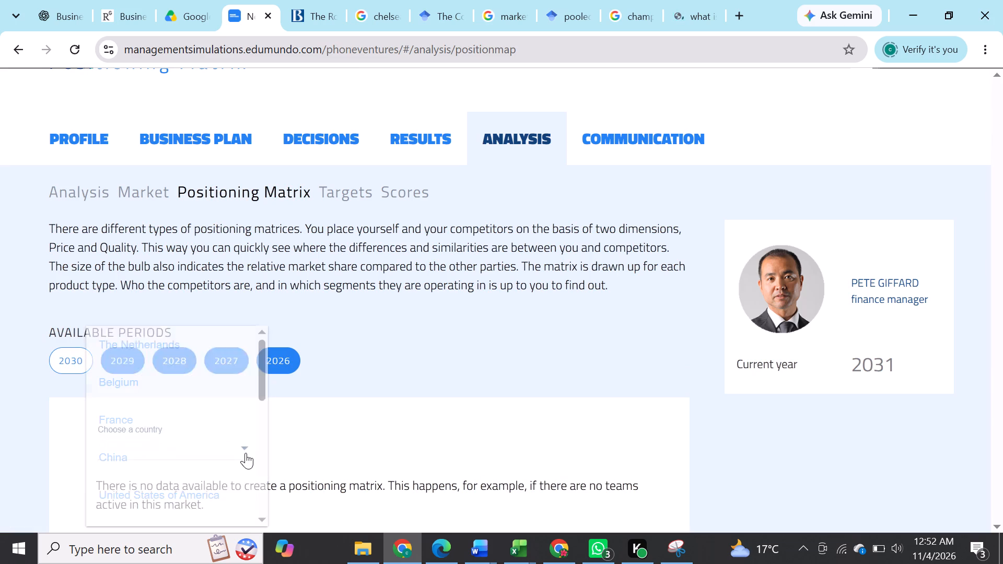
left_click(200, 354)
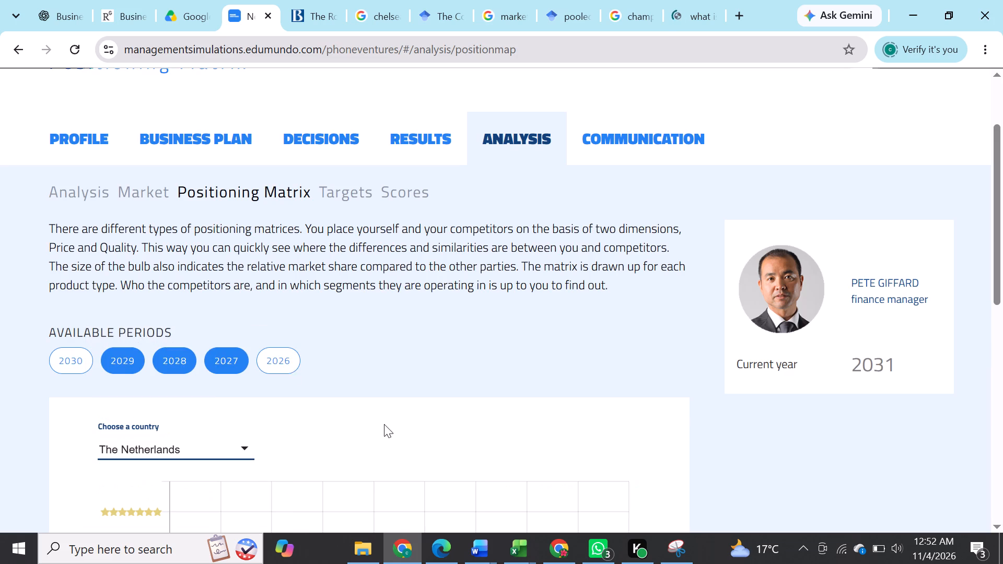
scroll(384, 424, "down", 3)
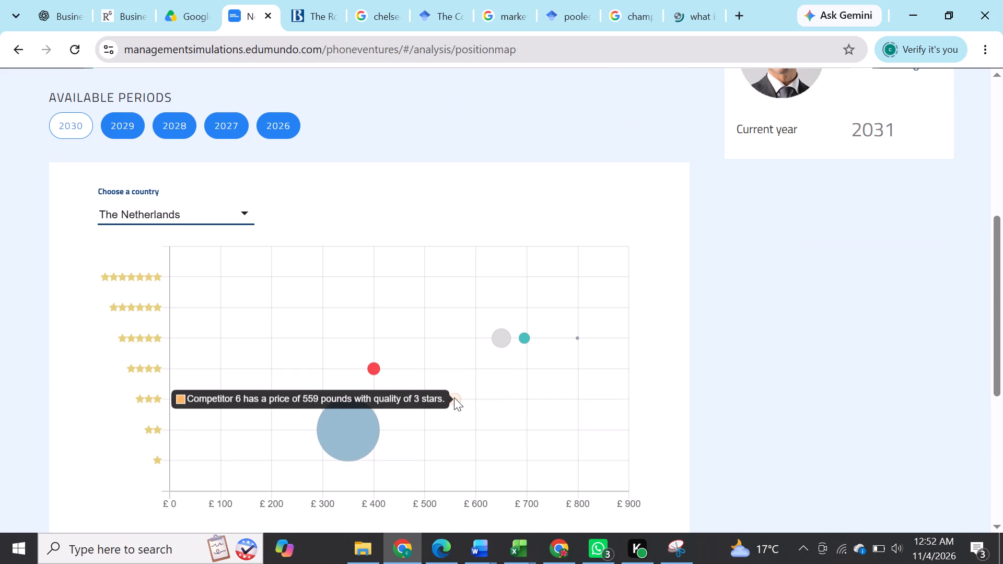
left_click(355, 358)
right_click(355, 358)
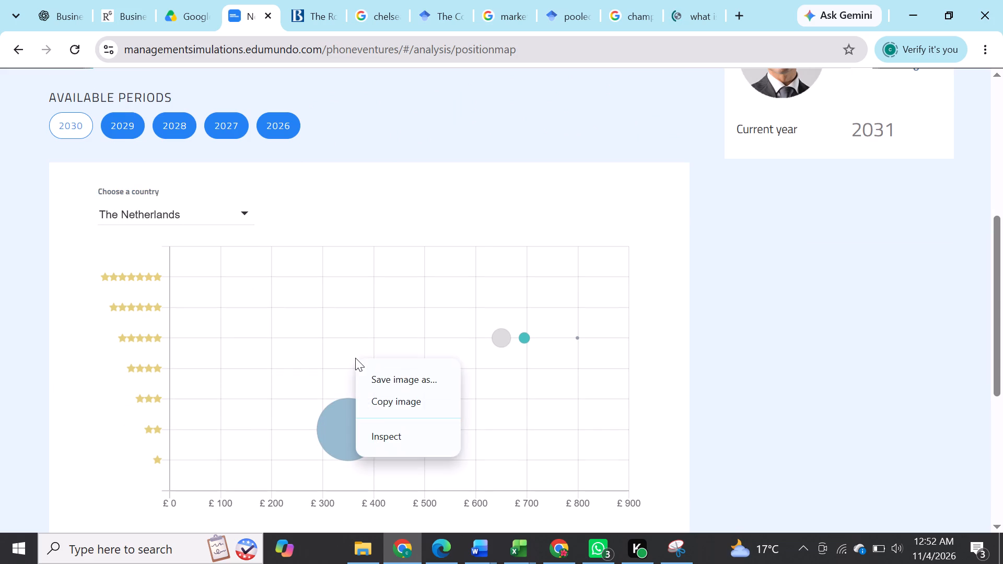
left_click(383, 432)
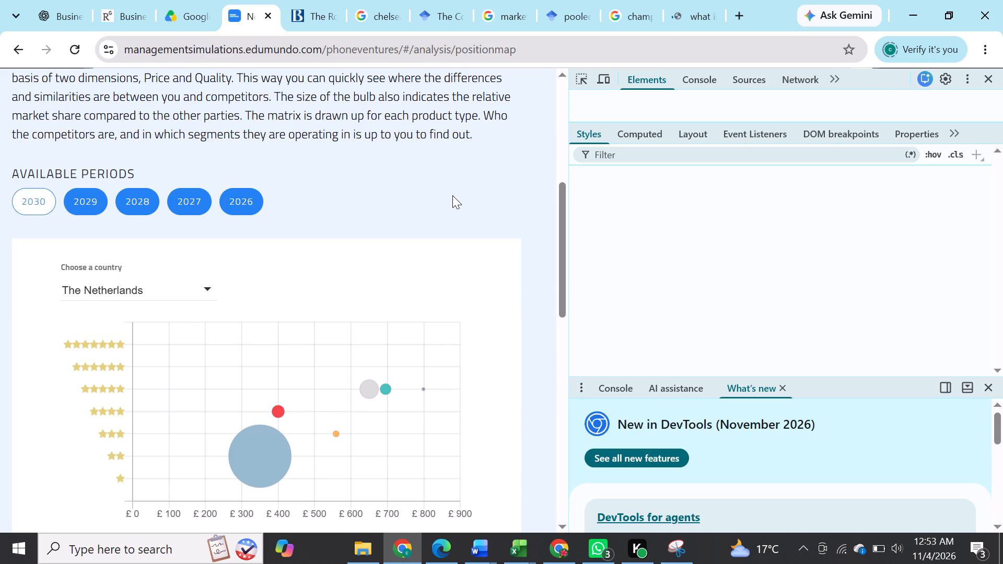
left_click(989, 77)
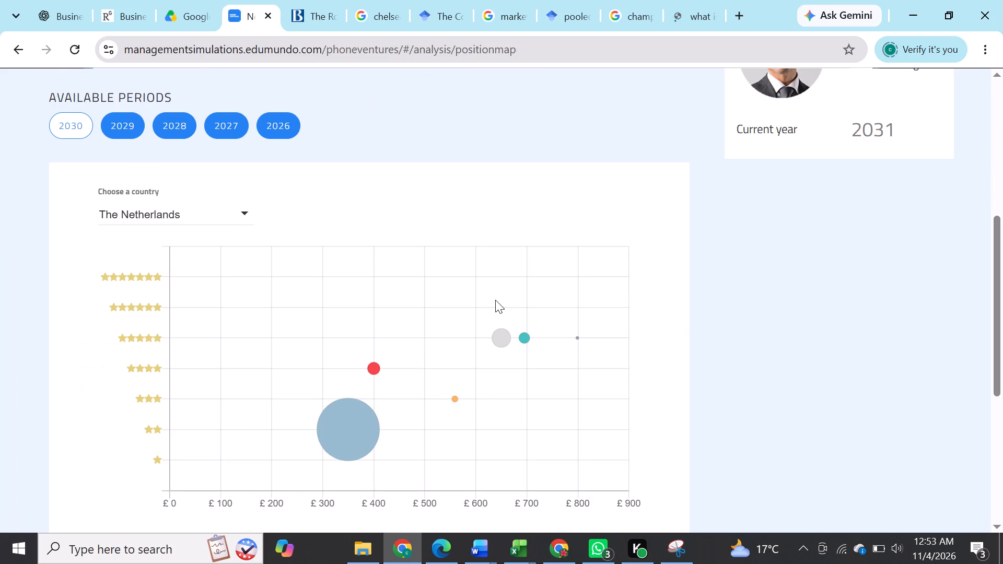
Capture the positioning matrix chart with its country label using Snipping Tool and copy the snip.
scroll(216, 276, "down", 2)
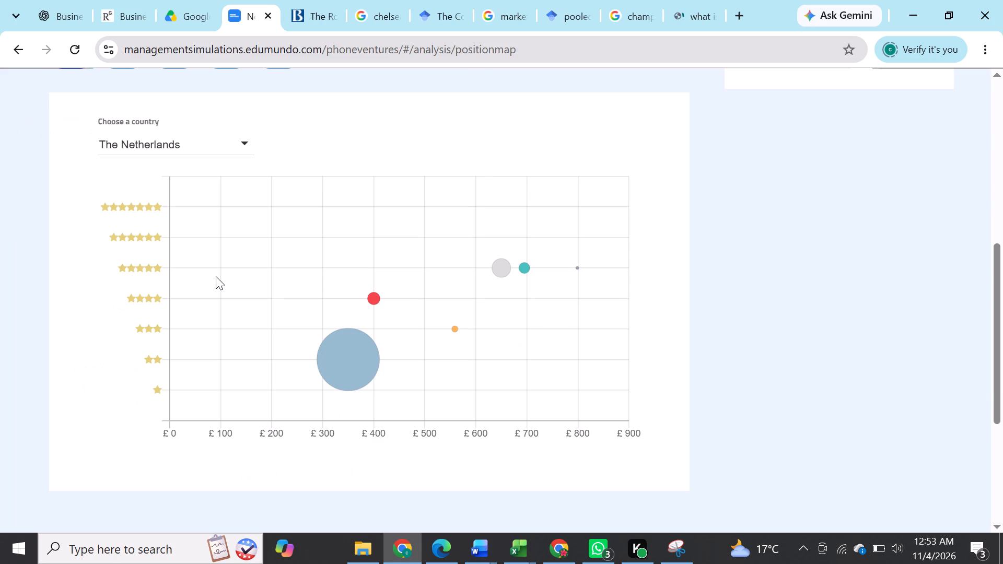
left_click(692, 553)
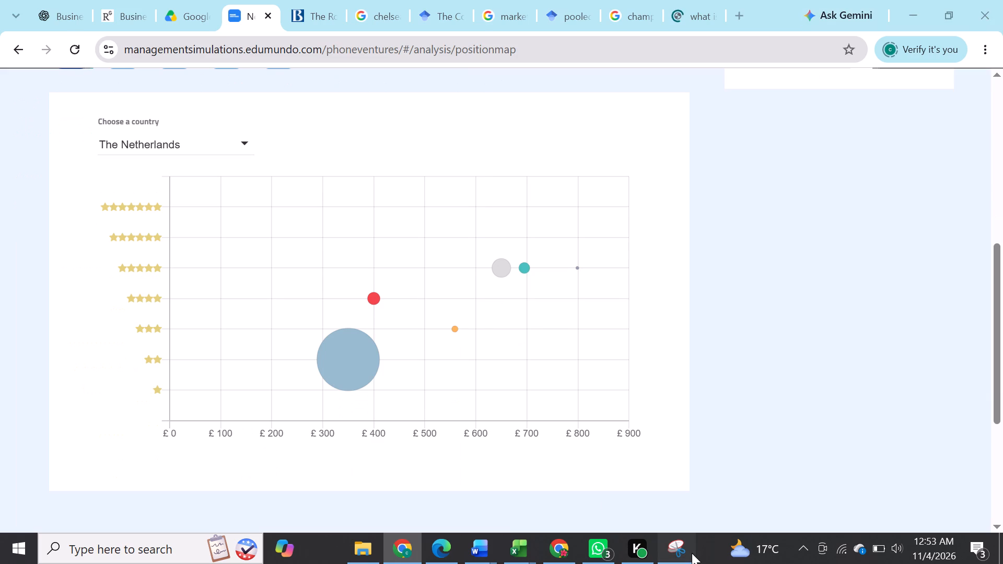
left_click(6, 64)
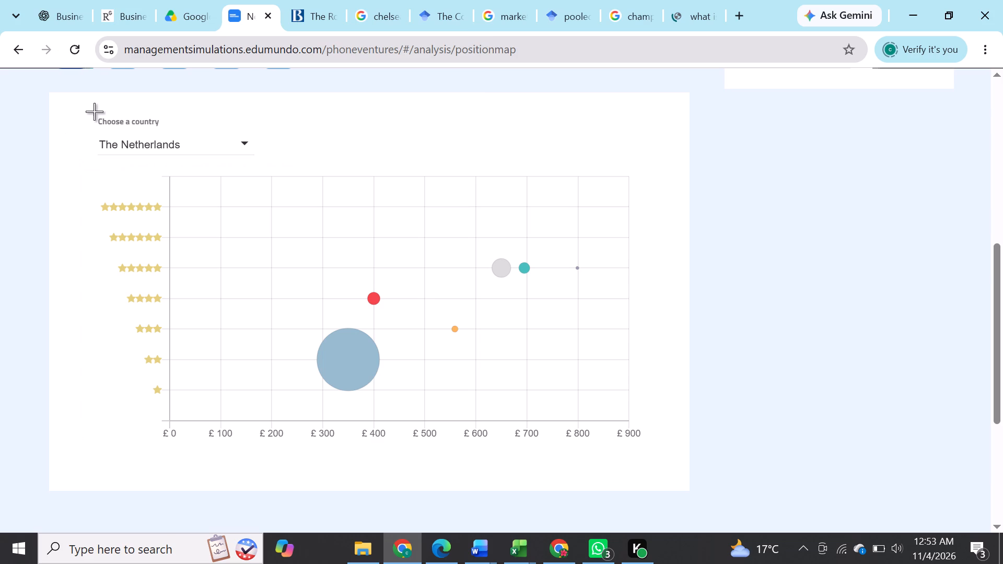
left_click_drag(81, 104, 615, 283)
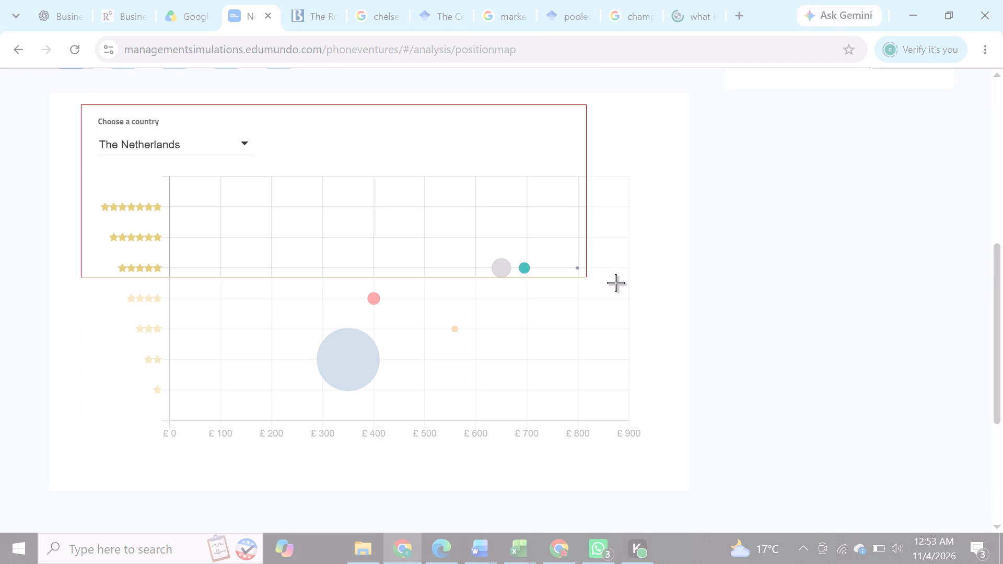
left_click_drag(615, 283, 663, 449)
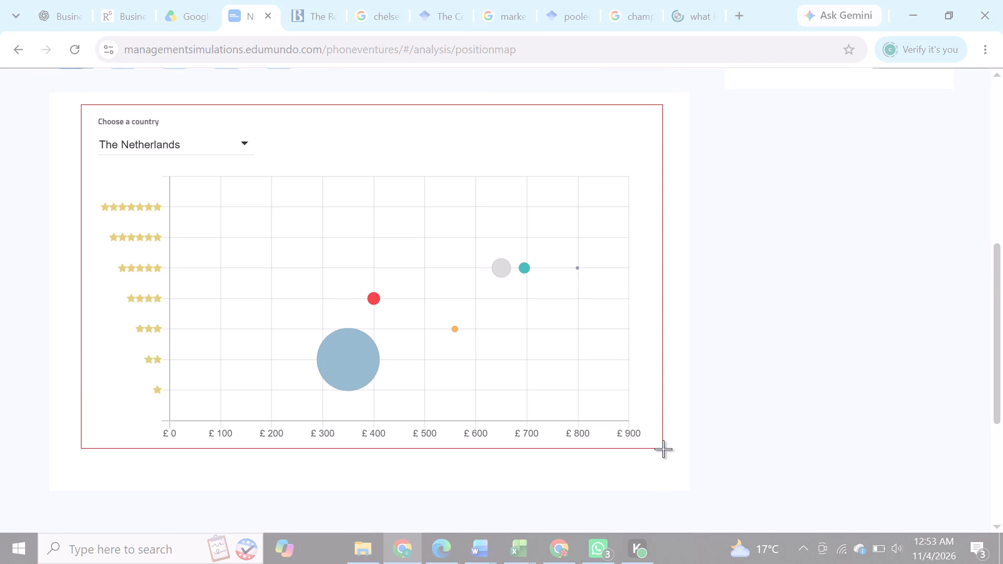
left_click_drag(663, 449, 667, 454)
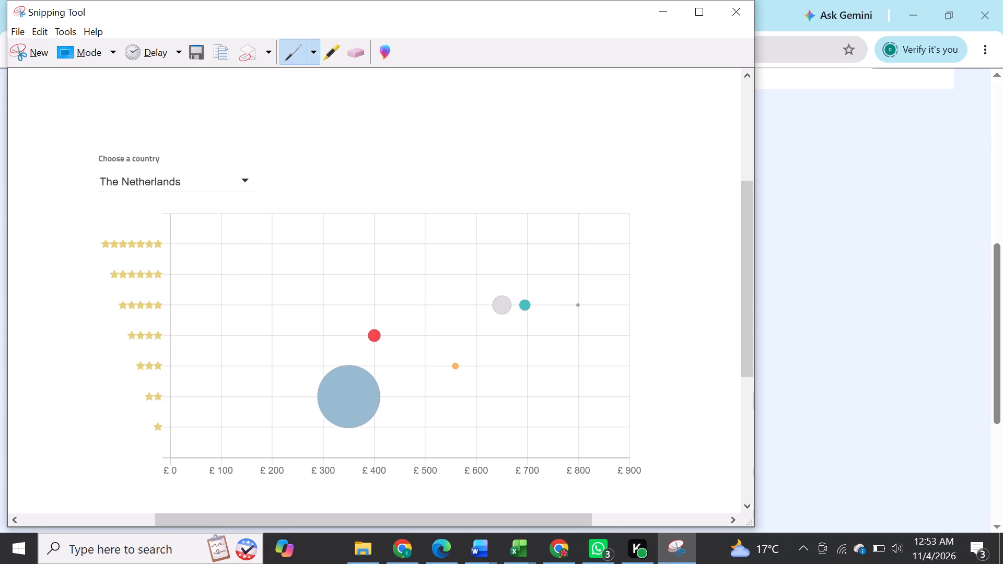
right_click(236, 218)
left_click(261, 245)
Switch to the Word assignment document and paste the chart capture below the Appendix 3 heading.
left_click(757, 484)
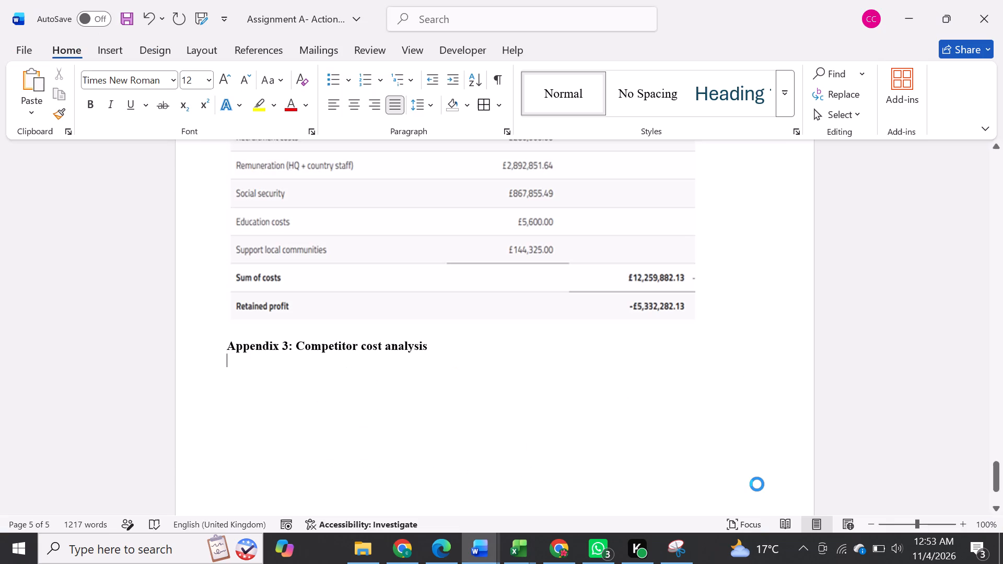
key("ctrl+v")
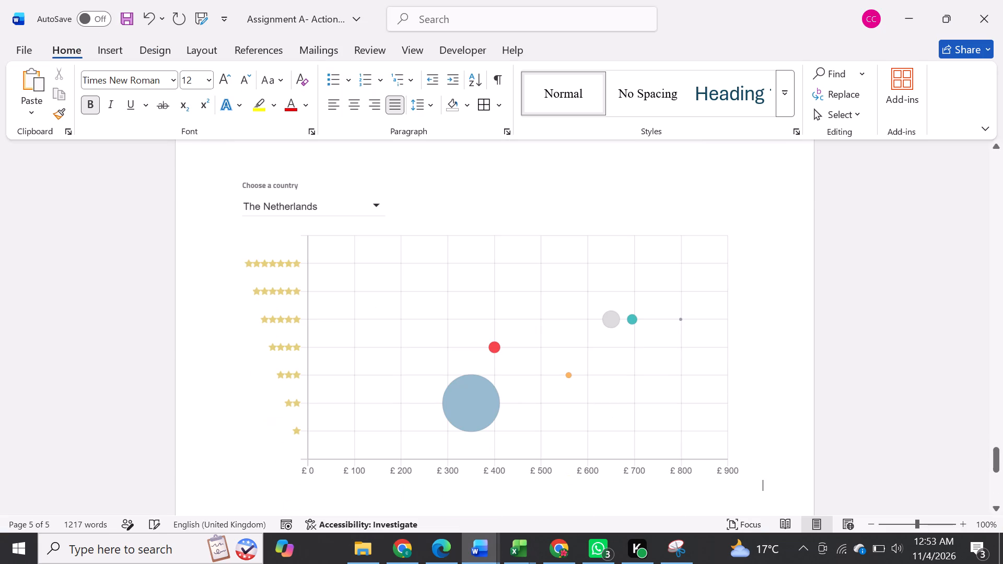
Reword the Appendix 3 heading to "Appendix 3: Competitor price comparison" and start a new line below it.
scroll(399, 279, "up", 11)
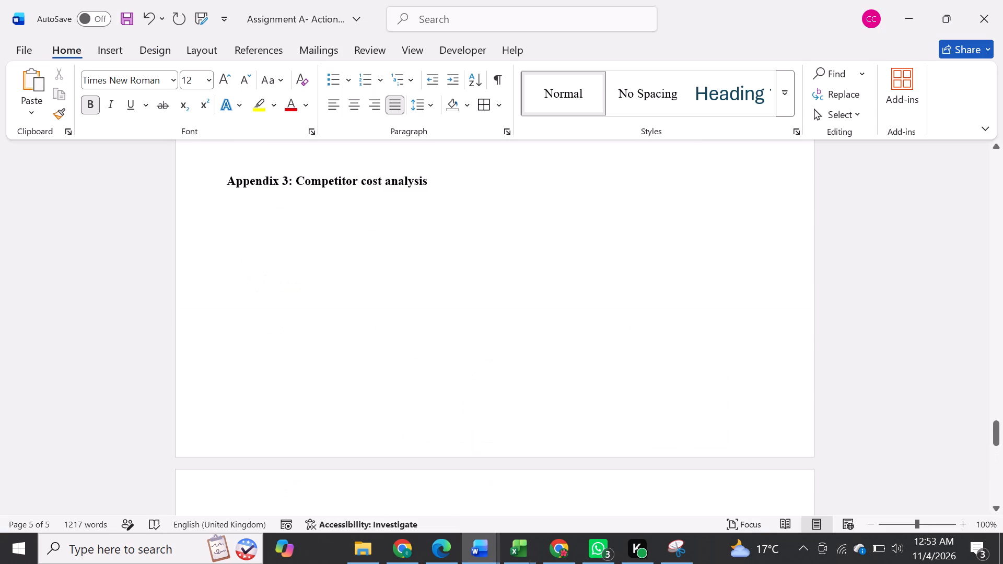
scroll(399, 279, "up", 1)
left_click(428, 246)
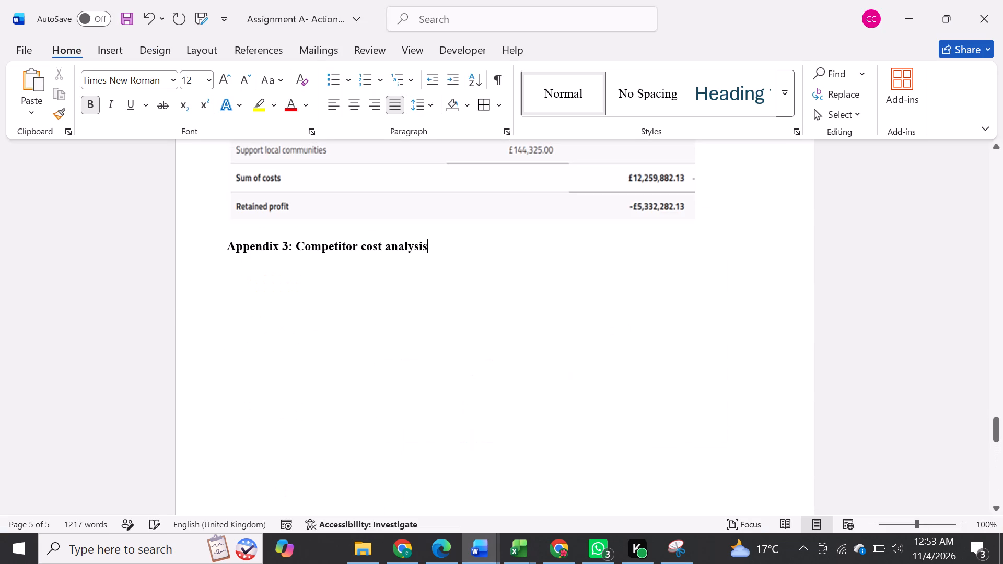
key("BackSpace")
key("BackSpace")
key("BackSpace")
key("BackSpace")
key("BackSpace")
key("BackSpace")
key("BackSpace")
key("BackSpace")
key("BackSpace")
key("BackSpace")
key("BackSpace")
key("BackSpace")
key("BackSpace")
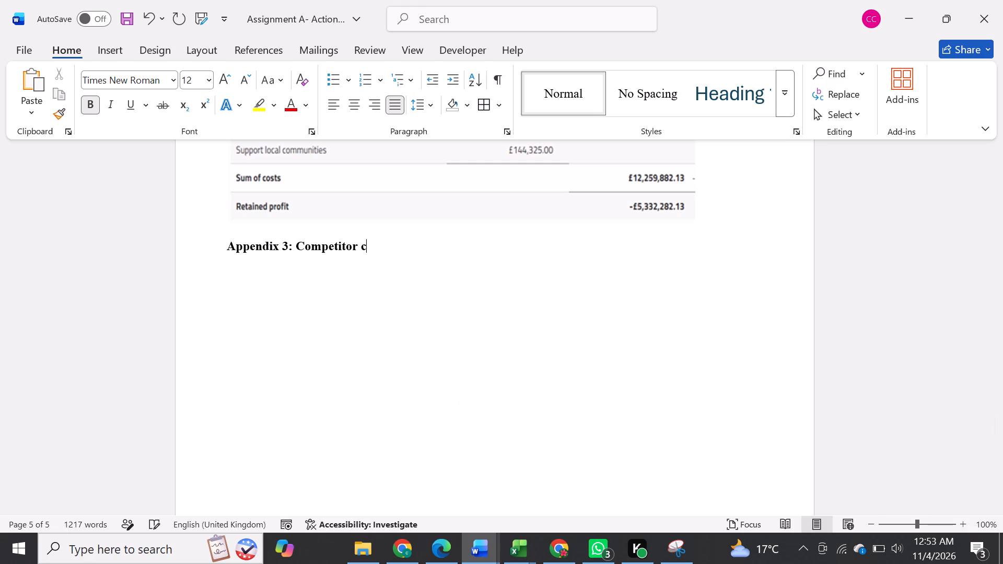
type("price compariosn")
key("BackSpace")
key("BackSpace")
key("BackSpace")
type("son")
key("space")
key("Return")
Insert a two-column table directly below the Appendix 3 heading.
left_click(117, 49)
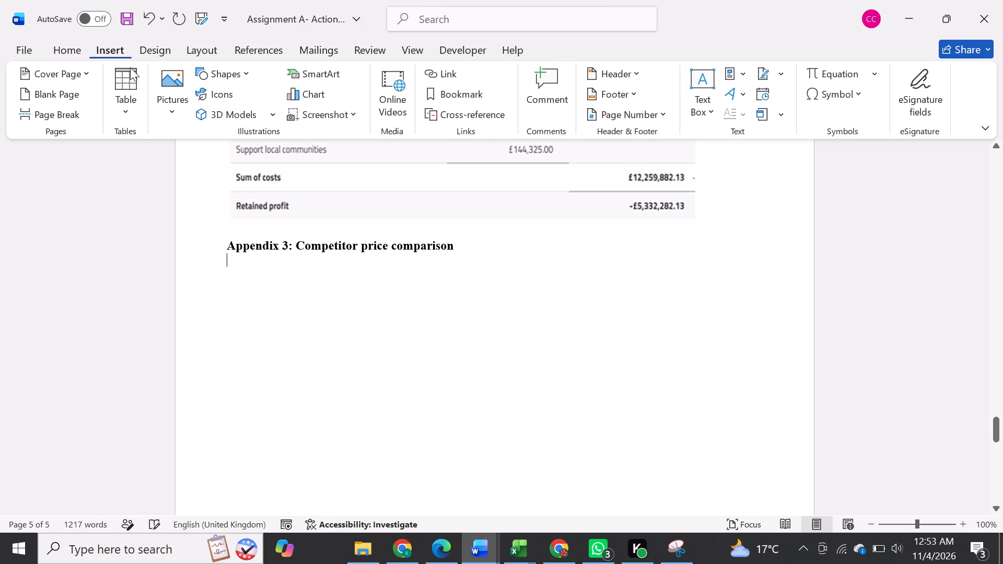
left_click(130, 67)
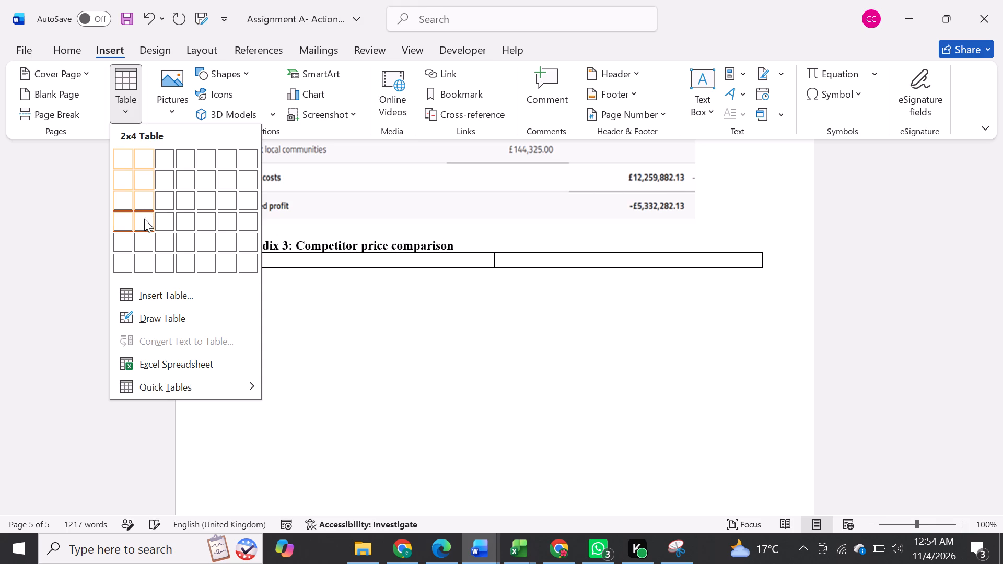
left_click(146, 238)
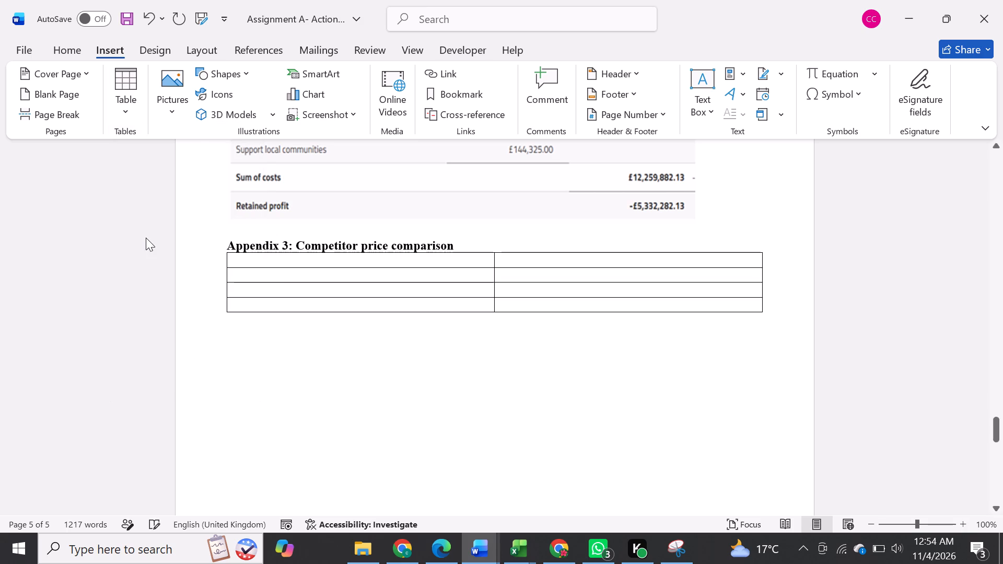
Enter the column headers "Competitor" and "Price" in the first row of the new table.
left_click(242, 260)
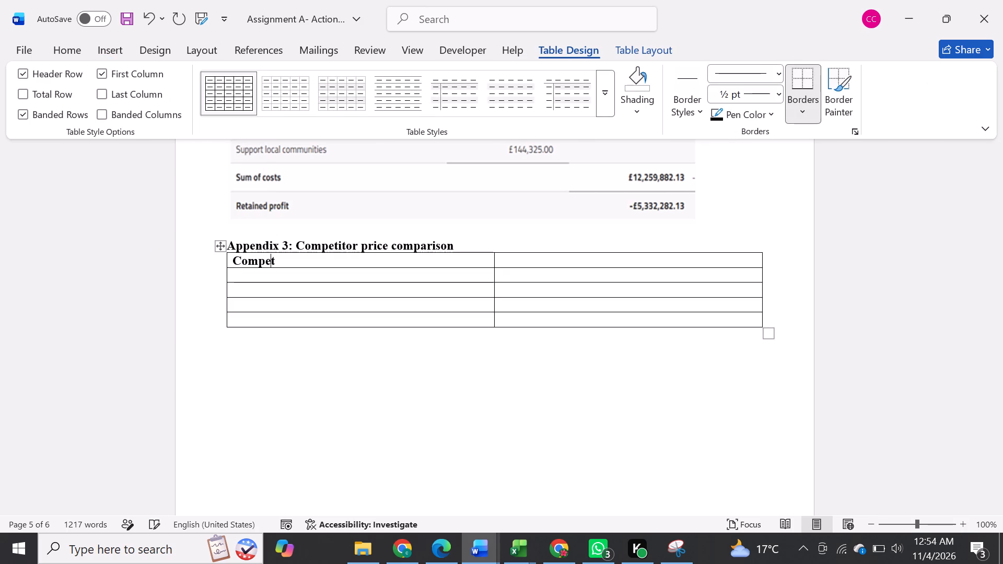
key("Right")
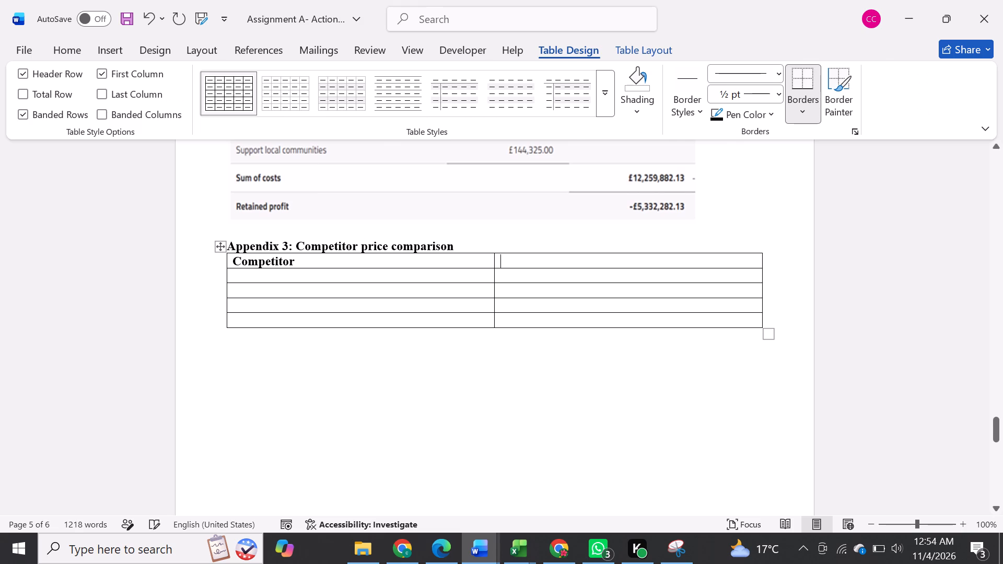
type("rice")
key("space")
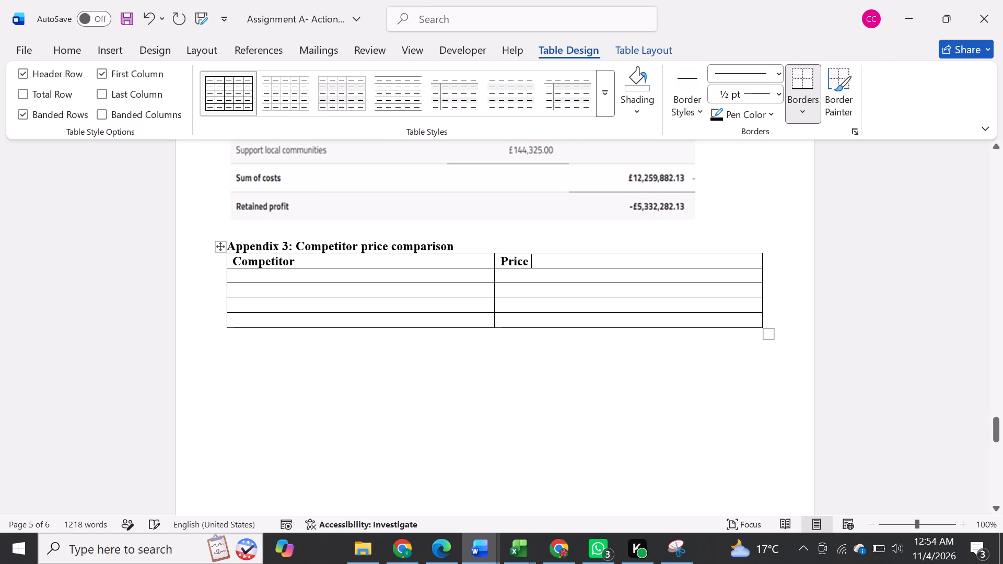
Switch to Chrome to read the competitor prices on the Netherlands positioning matrix, apply the slow-tab fix, and return to the Word assignment.
left_click(415, 551)
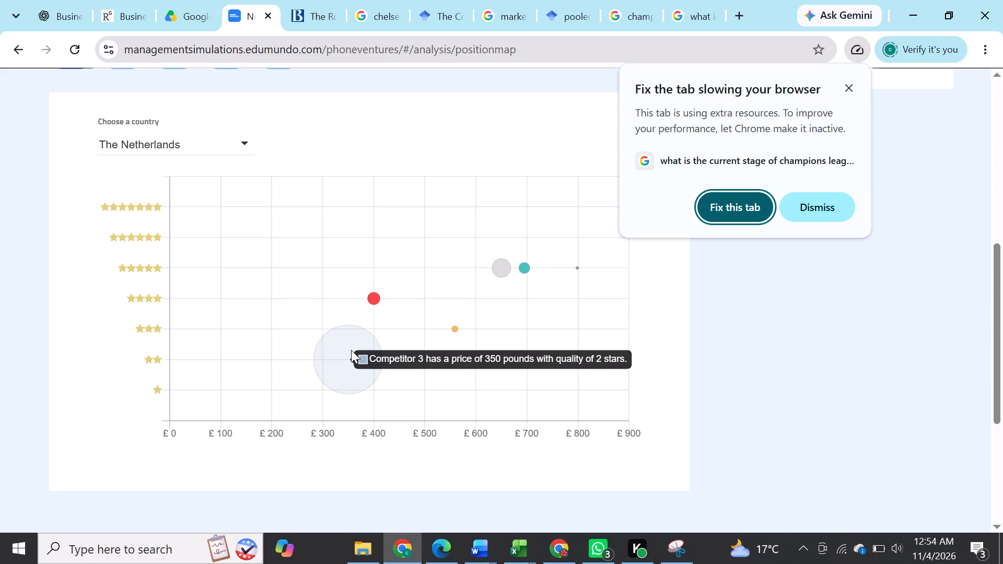
left_click(737, 201)
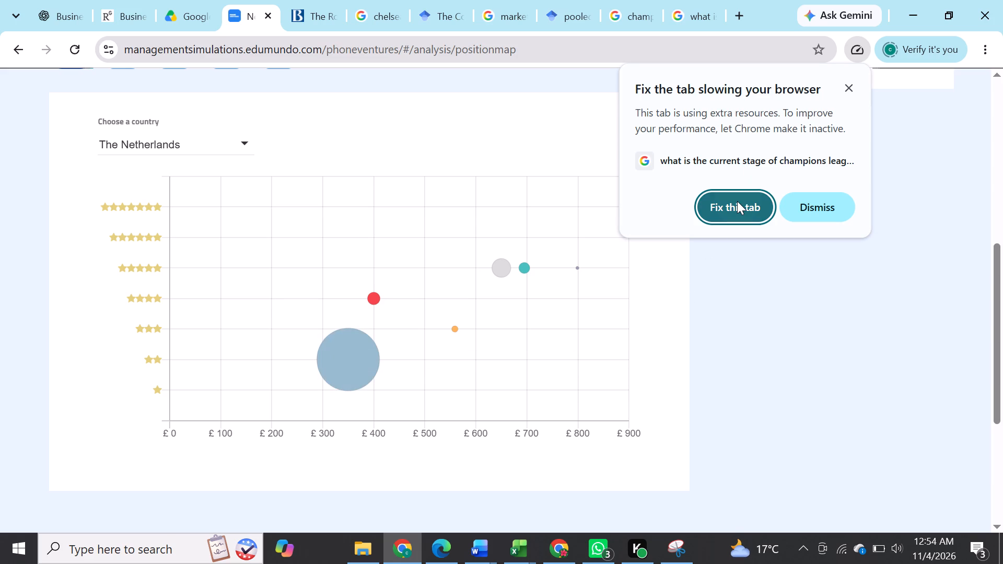
left_click(480, 560)
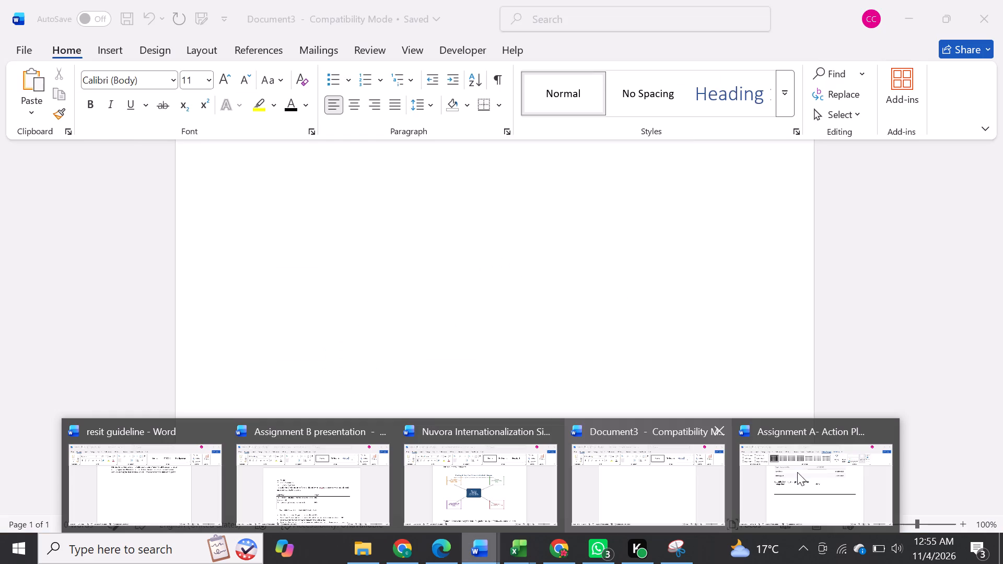
left_click(794, 494)
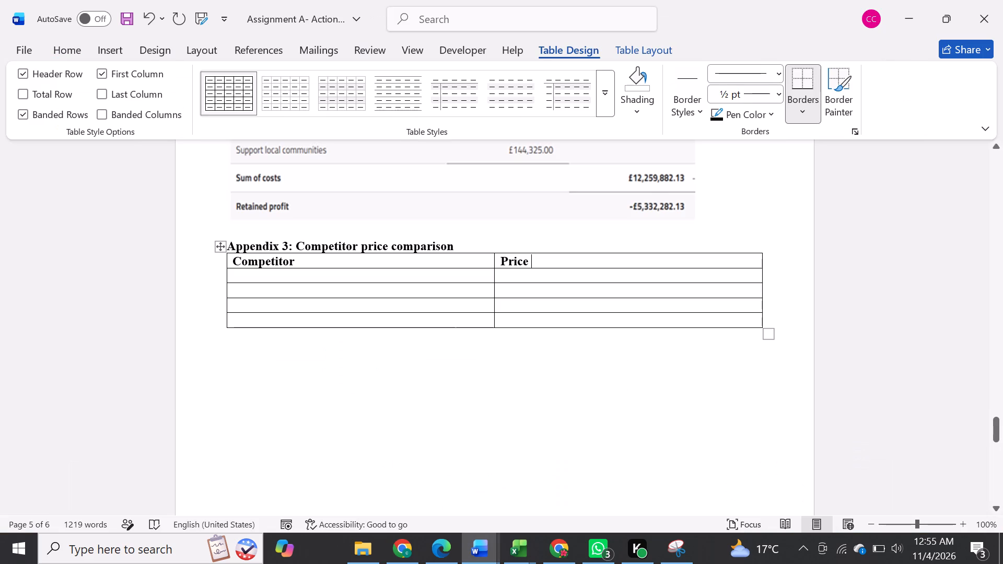
Enter "Competitor 1" in the first cell below the Competitor header and remove its bold formatting.
left_click(238, 273)
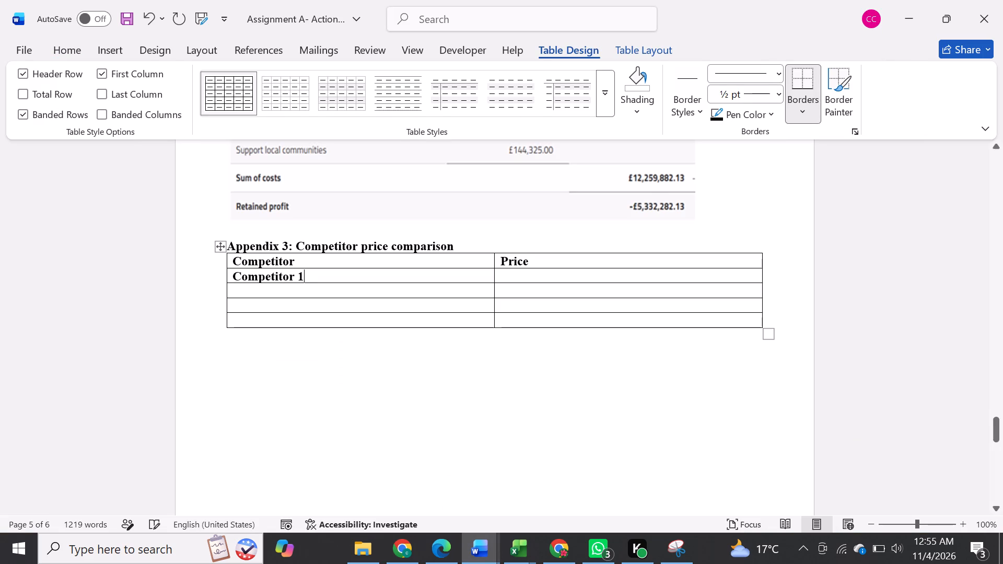
left_click_drag(309, 278, 239, 277)
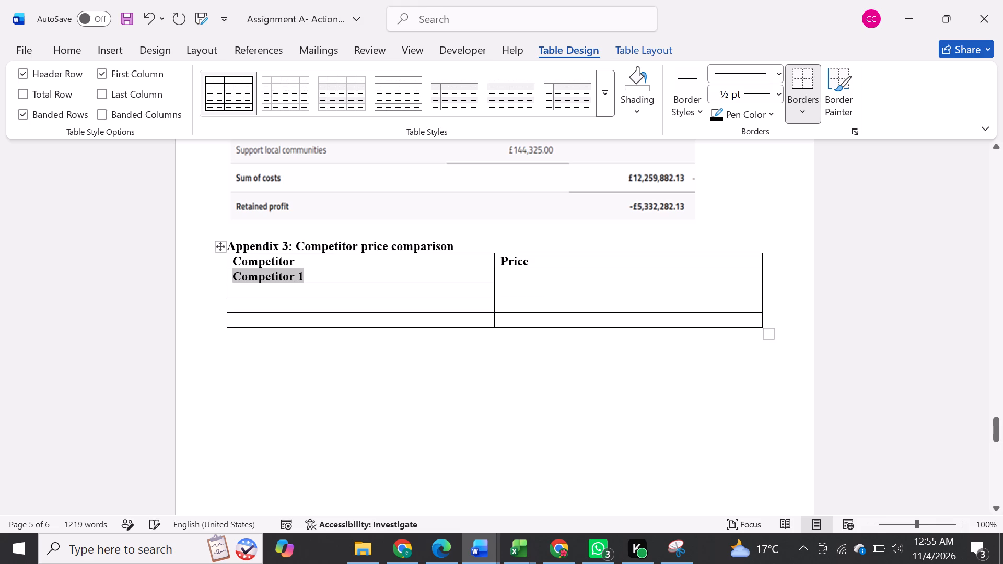
key("ctrl+b")
Enter "Competitor 2", "Competitor 3" and "Competitor 4" in the first-column cells below Competitor 1.
left_click(246, 288)
key("ctrl+v")
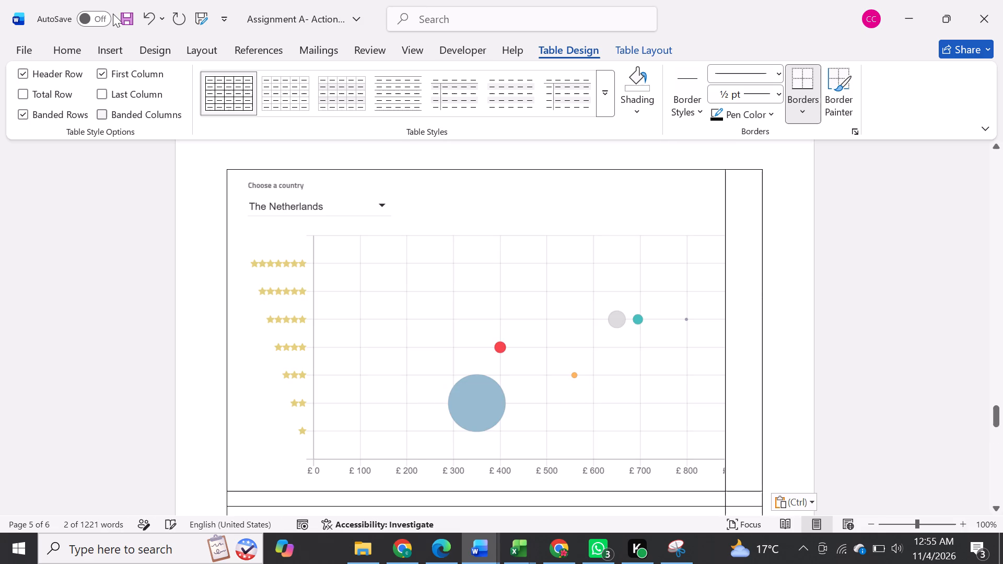
left_click(145, 19)
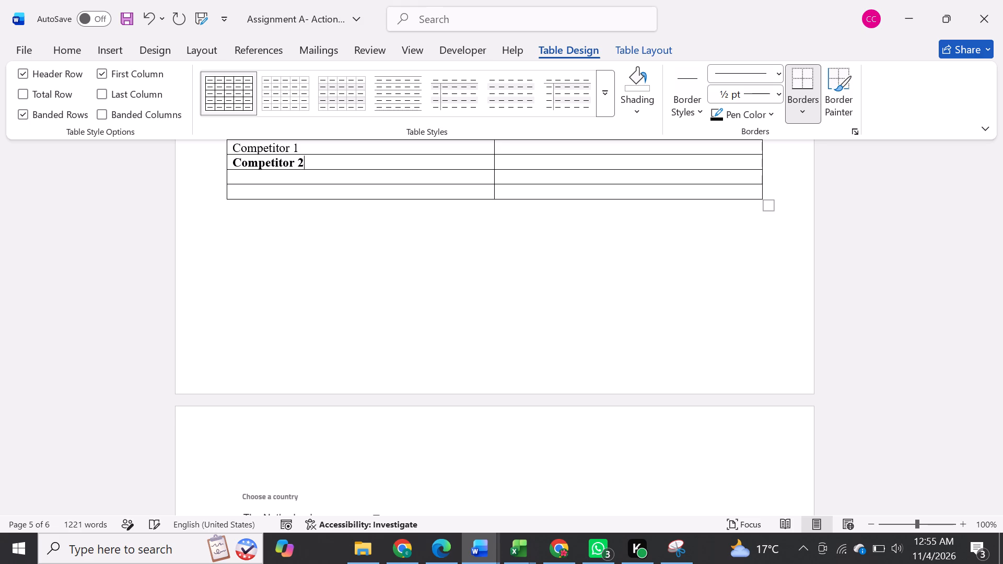
key("Down")
key("Down")
Add two rows at the end of the table and enter "Competitor 5" and "Competitor 6" in their first column.
key("Right")
key("Right")
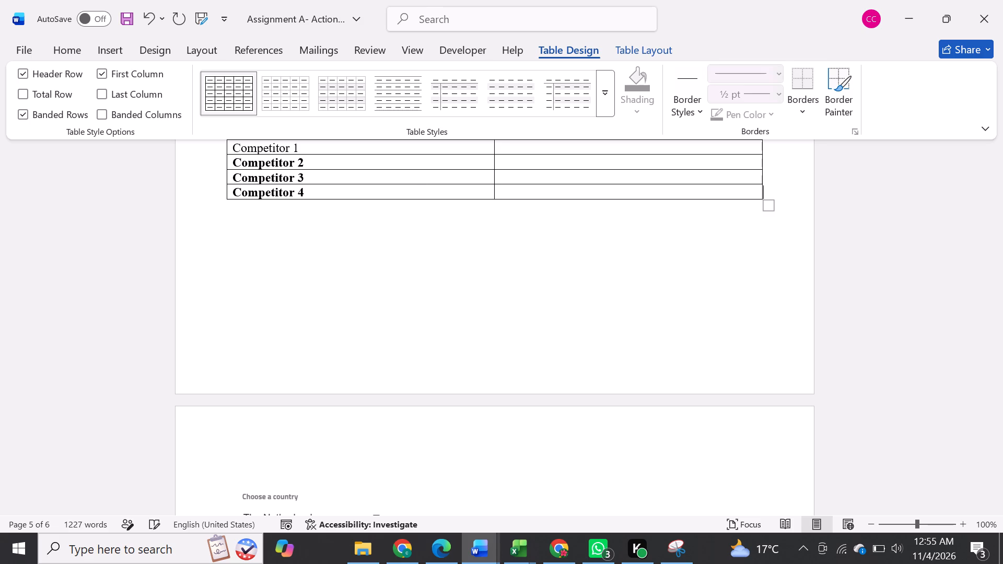
key("Return")
key("Right")
key("Right")
key("Return")
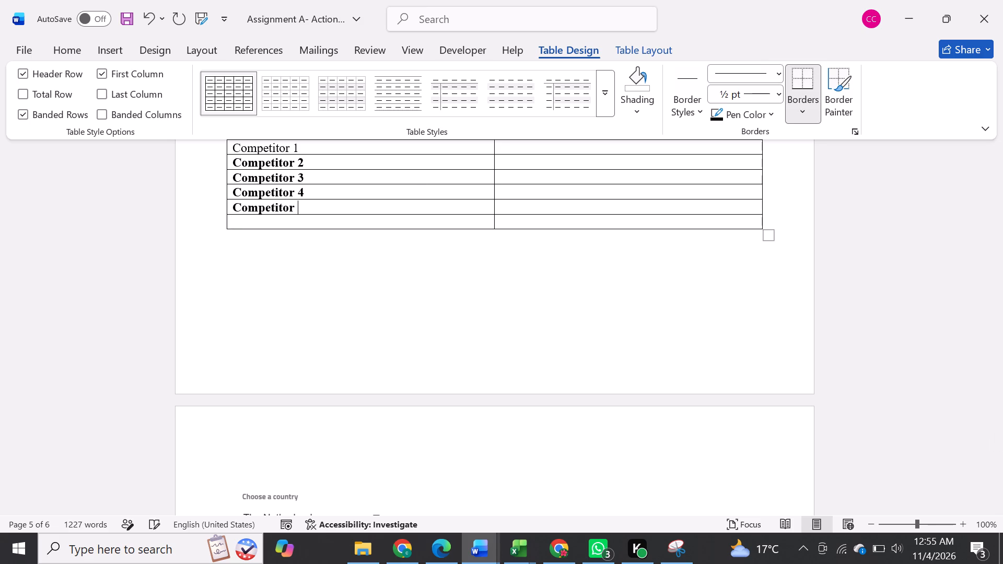
key("5")
key("Down")
Remove the bold formatting from the cells for Competitors 2 to 6.
left_click_drag(311, 221, 289, 203)
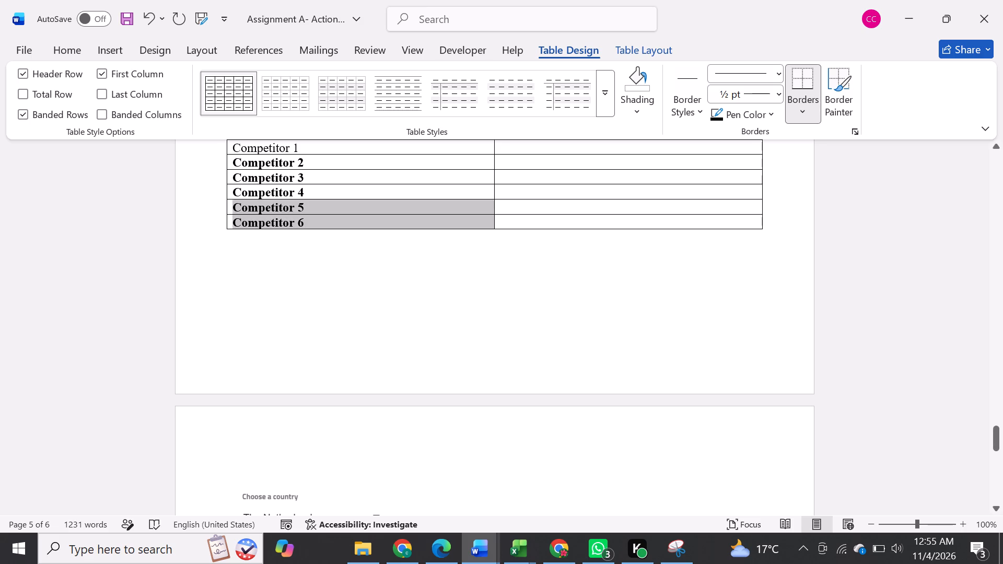
left_click_drag(289, 203, 249, 168)
key("ctrl+b")
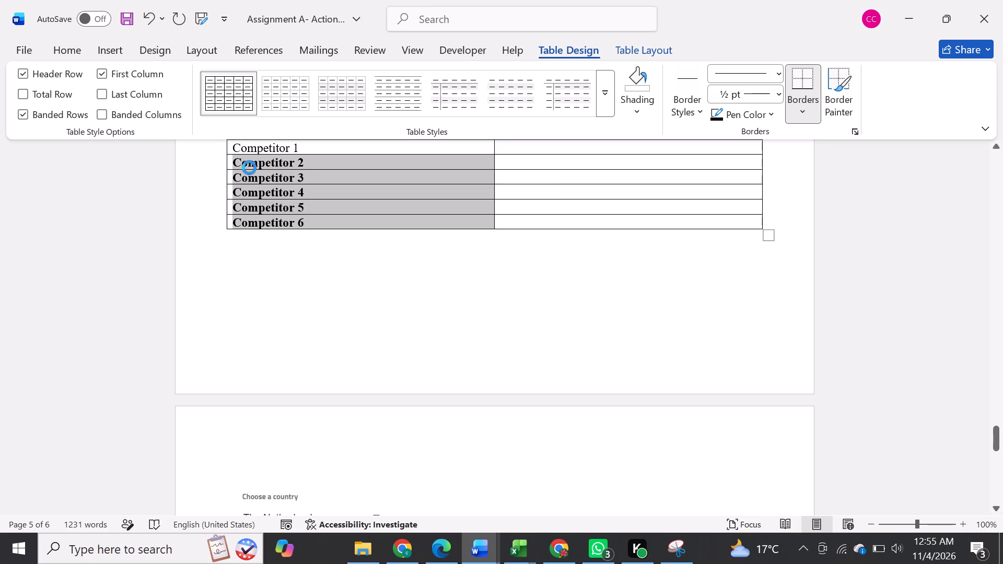
Enter the price £695 for Competitor 1, inserting the pound sign as a symbol, and make the price non-bold.
scroll(347, 227, "up", 3)
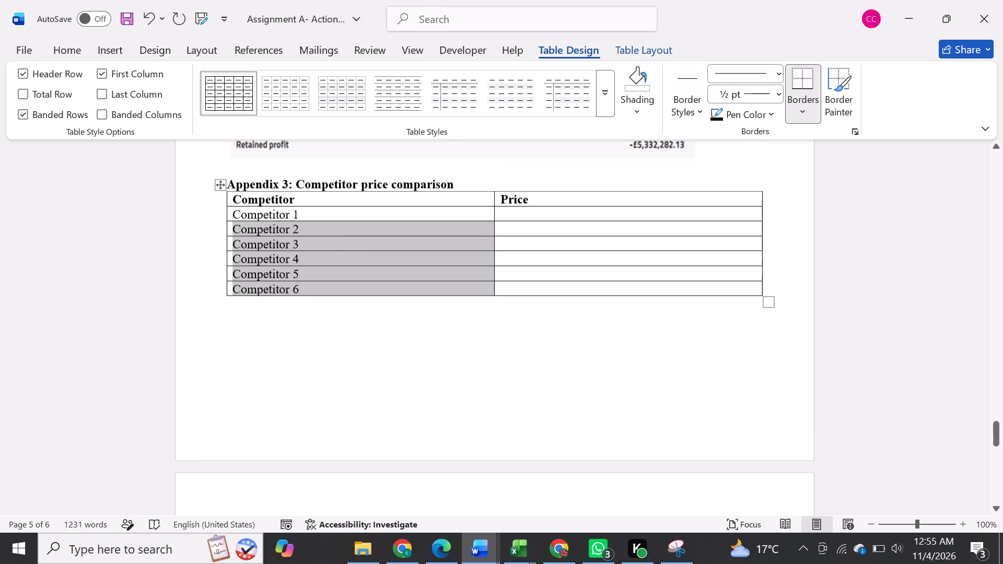
left_click(510, 218)
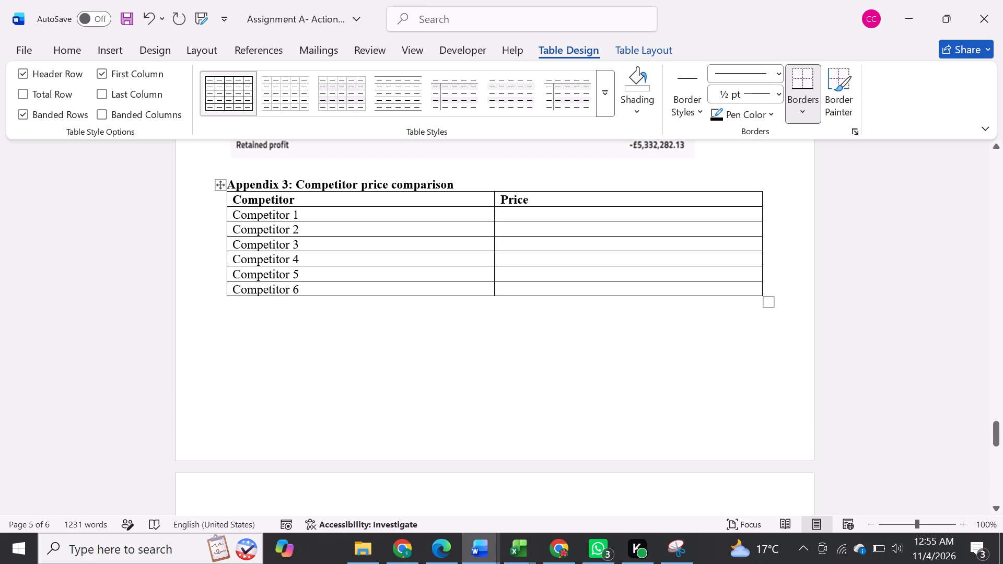
left_click(81, 54)
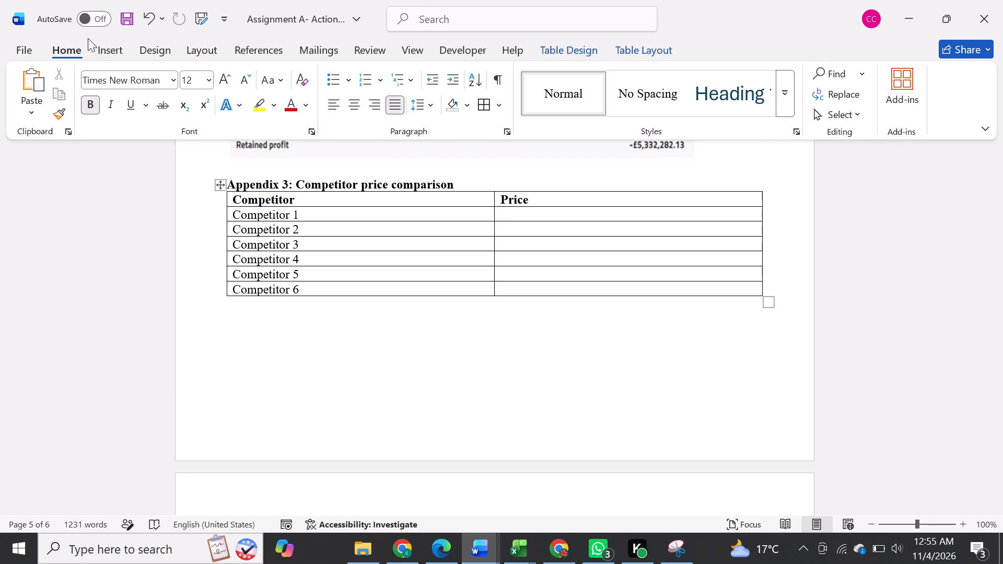
left_click(111, 42)
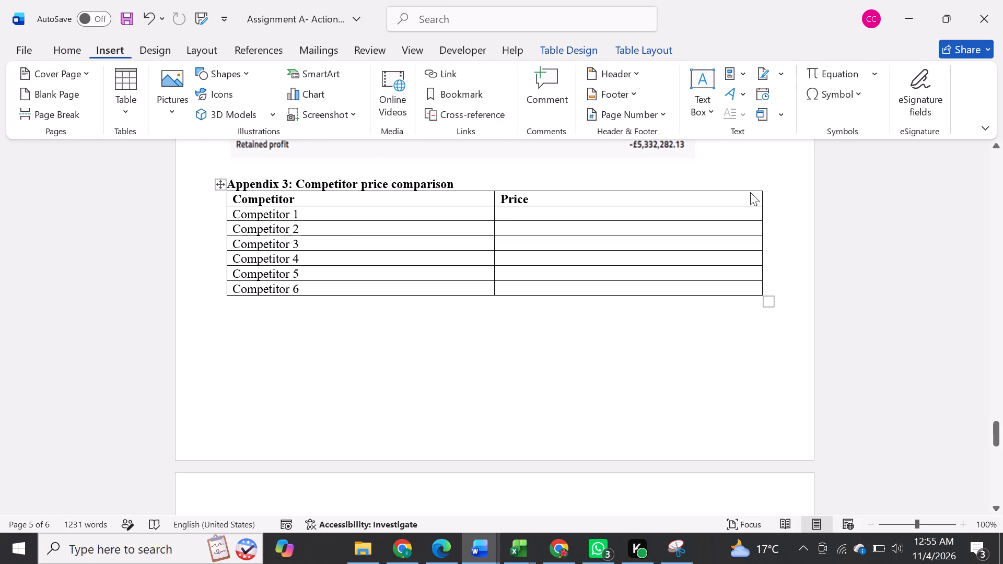
left_click(860, 97)
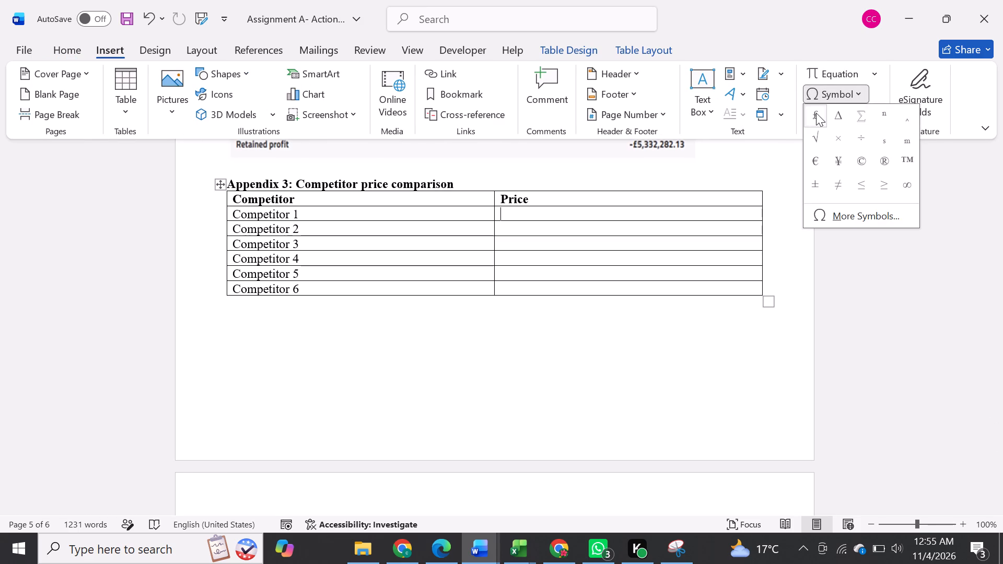
left_click(816, 113)
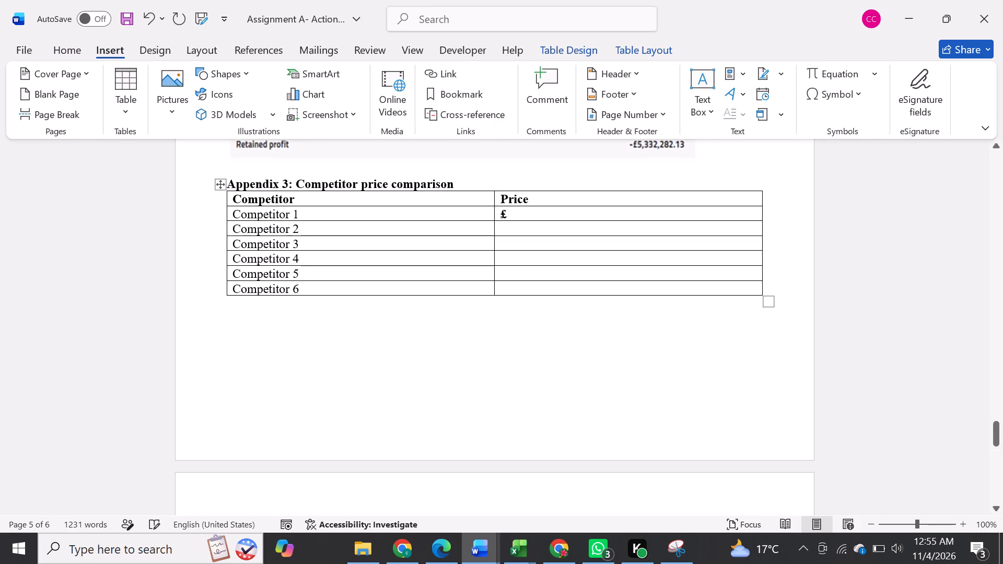
type("695")
left_click_drag(530, 214, 501, 213)
key("ctrl+b")
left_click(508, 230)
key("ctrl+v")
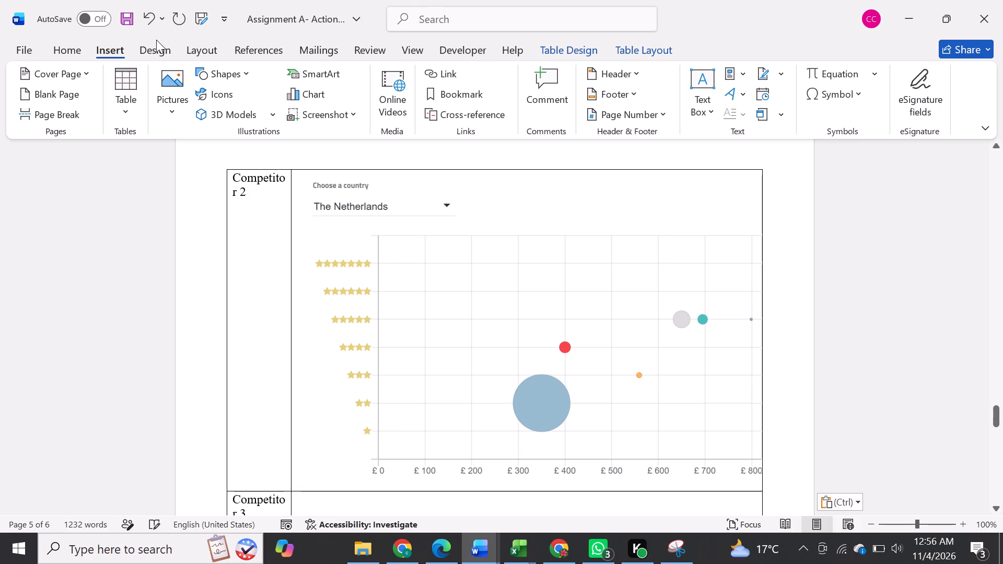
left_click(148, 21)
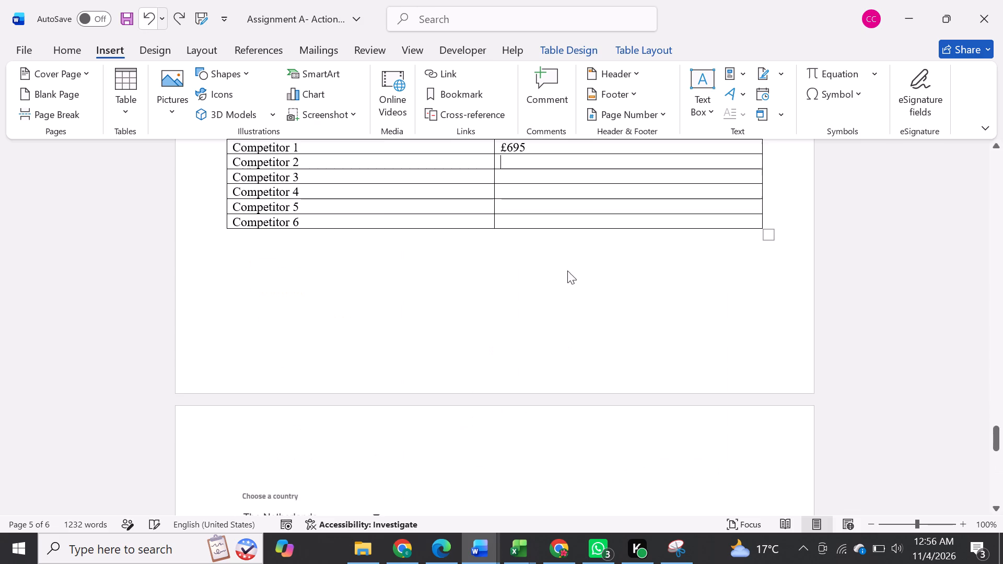
Copy Competitor 1's price, £695, into the price cells of Competitors 2 to 6.
scroll(532, 164, "up", 1)
left_click_drag(531, 167, 503, 165)
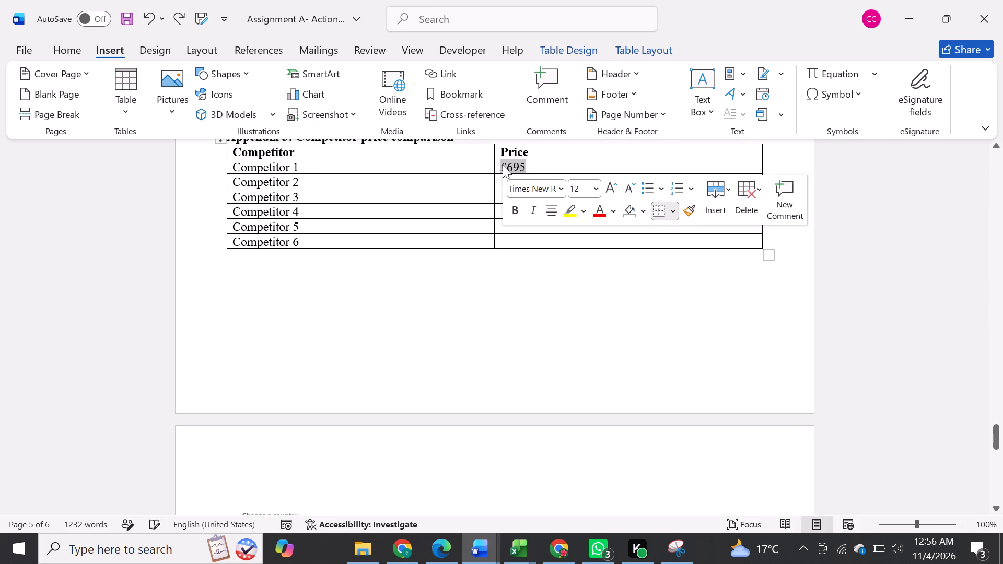
key("ctrl+c")
key("ctrl+c")
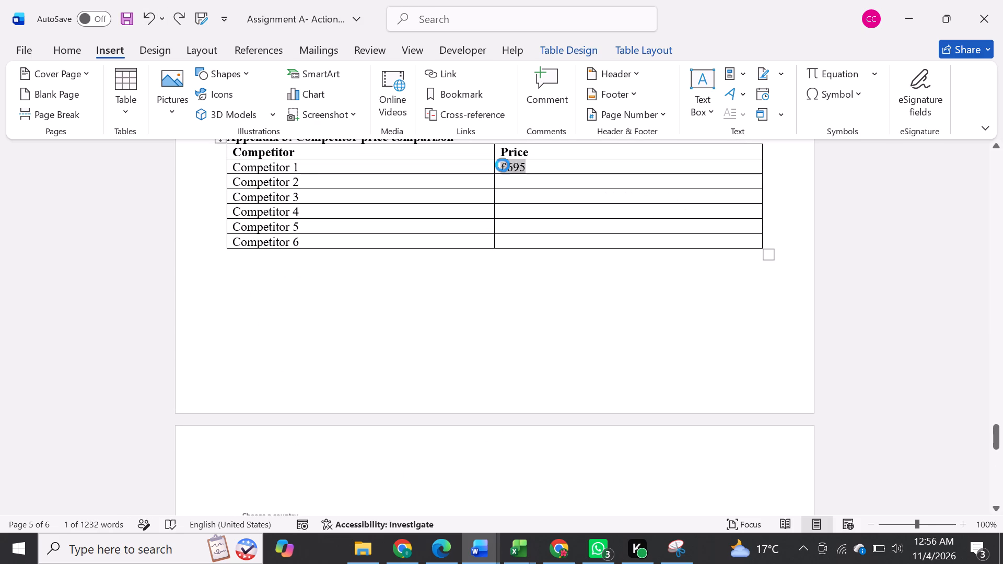
left_click(506, 181)
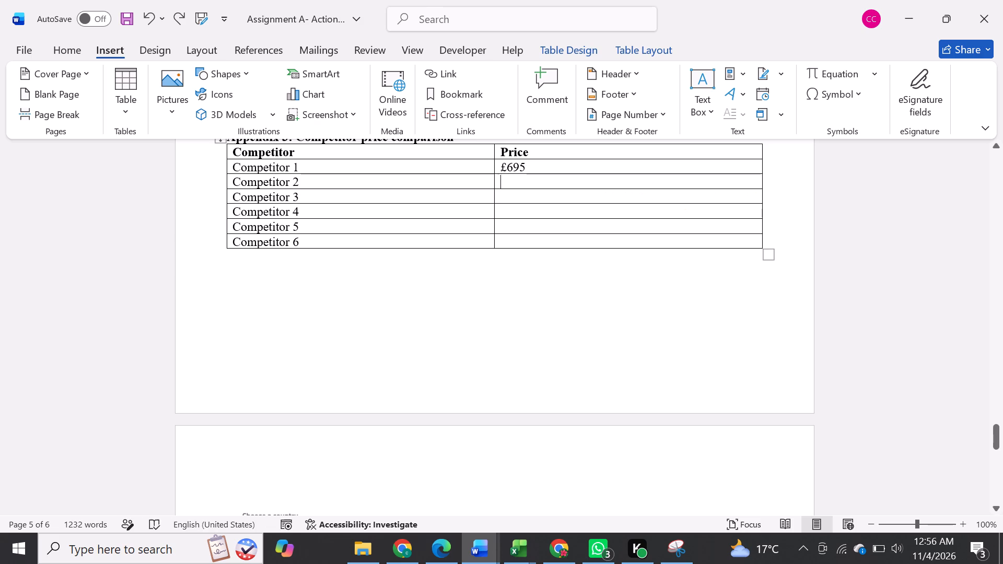
key("ctrl+v")
key("Down")
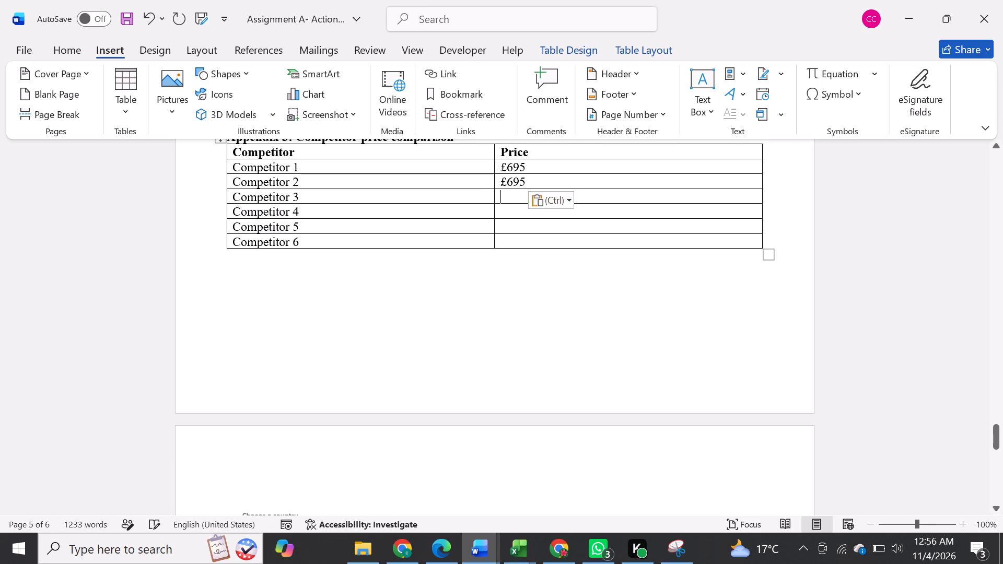
key("ctrl+v")
key("Down")
key("ctrl+v")
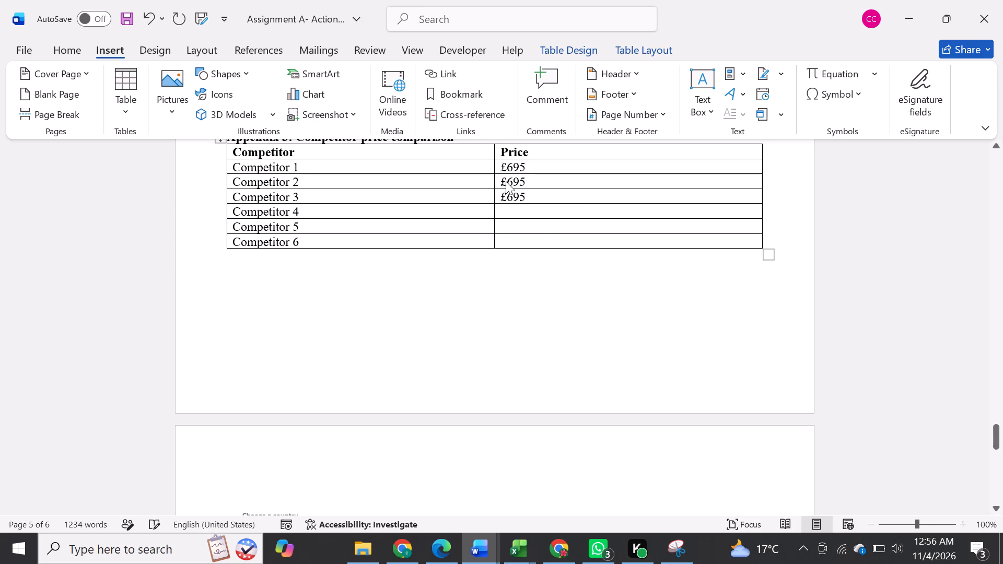
key("Down")
key("ctrl+v")
key("Down")
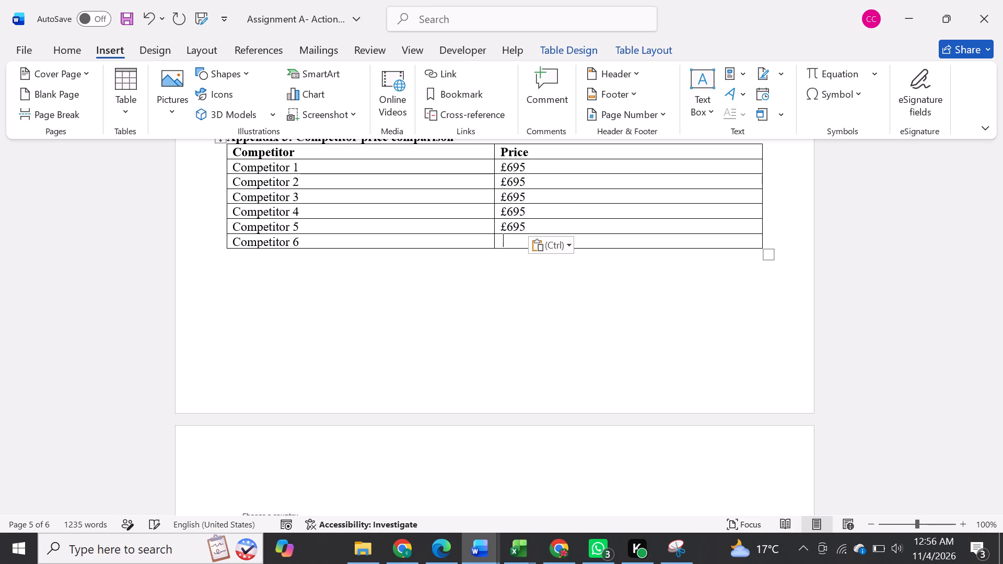
key("ctrl+v")
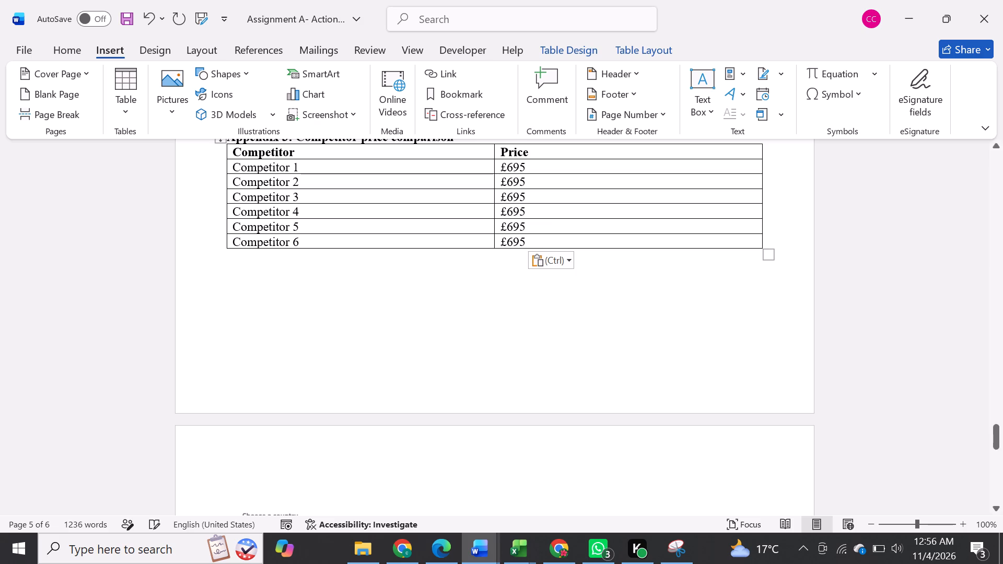
Change the prices to £559 for Competitor 6, £650 for Competitor 5 and £799 for Competitor 4.
key("BackSpace")
key("BackSpace")
key("BackSpace")
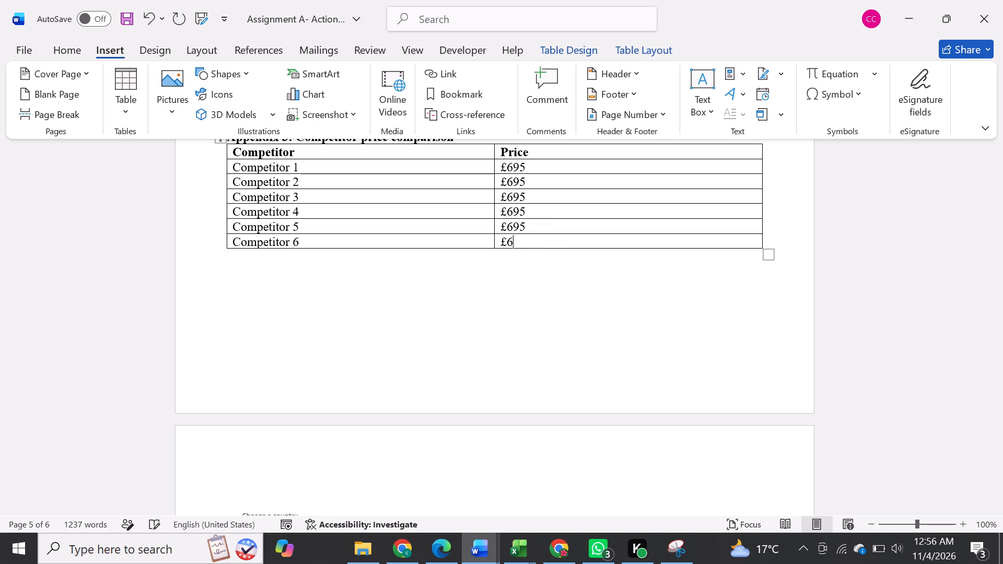
type("559")
key("Up")
key("BackSpace")
key("BackSpace")
key("BackSpace")
type("650")
key("Up")
key("BackSpace")
key("BackSpace")
key("BackSpace")
type("799")
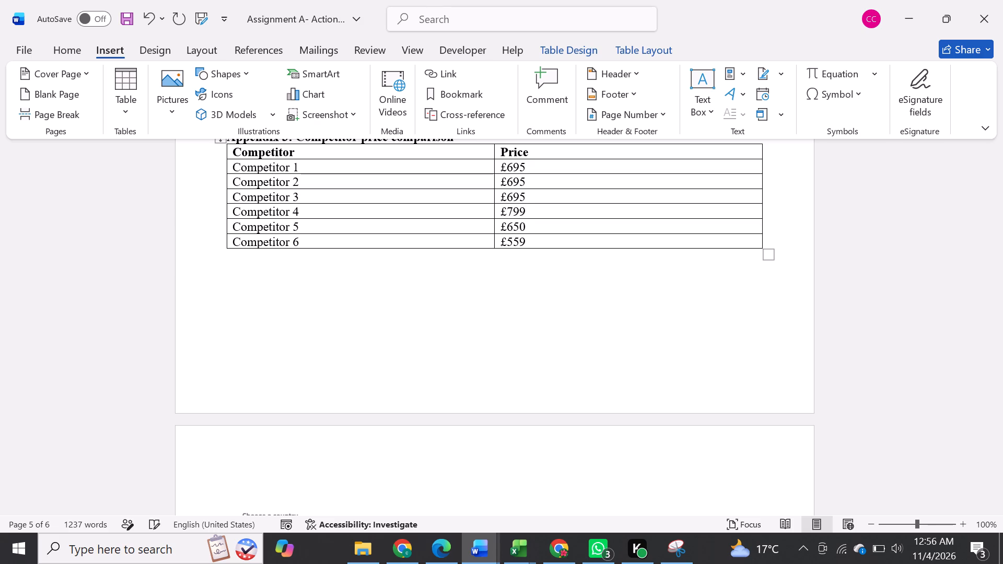
Change the prices to £350 for Competitor 3 and £400 for Competitor 2.
key("Up")
key("BackSpace")
key("BackSpace")
key("BackSpace")
type("350")
key("Up")
key("BackSpace")
key("BackSpace")
key("BackSpace")
type("400")
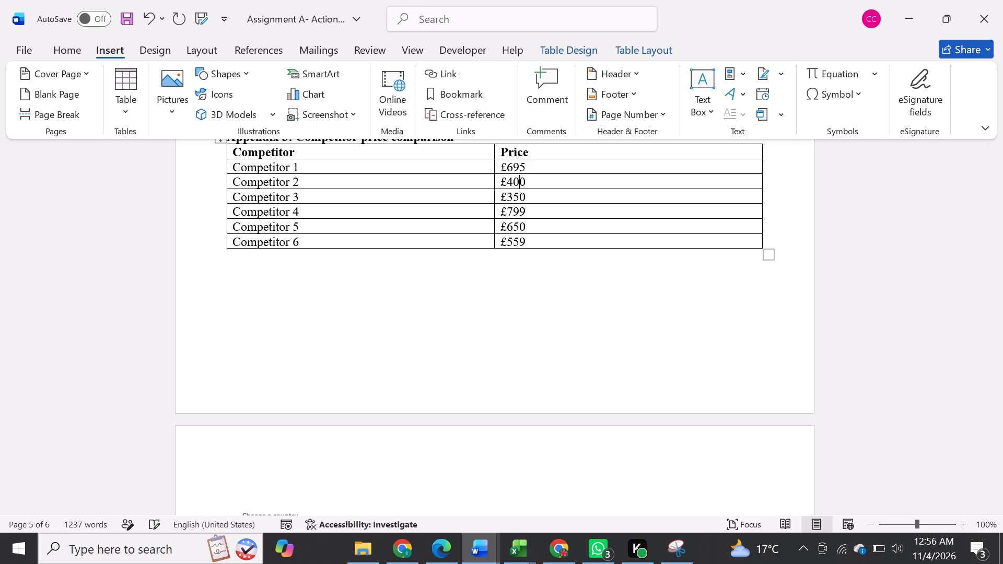
left_click(428, 330)
Insert a blank line between the Appendix 3 heading and the competitor price table.
scroll(428, 330, "up", 2)
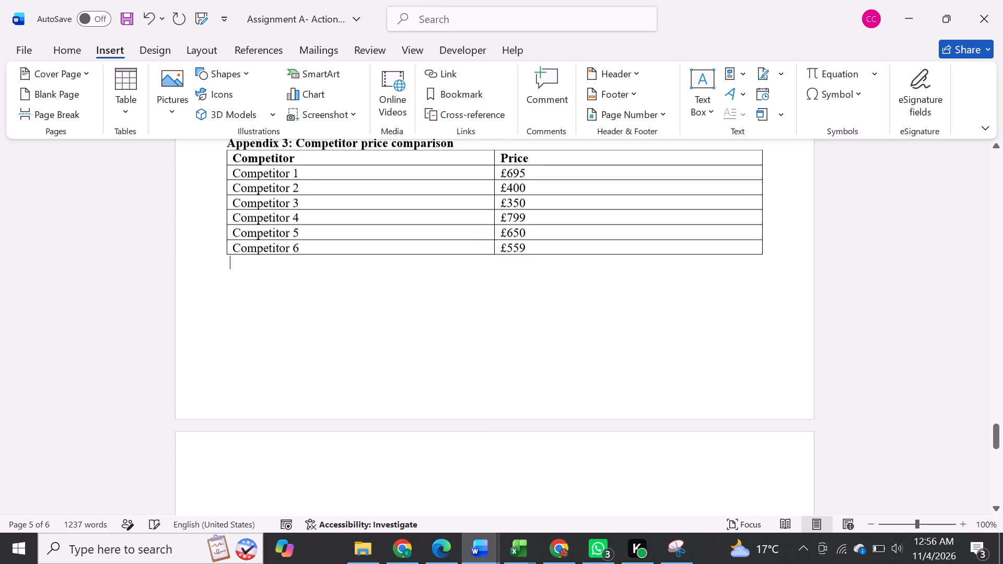
scroll(428, 330, "up", 2)
left_click(467, 251)
key("Return")
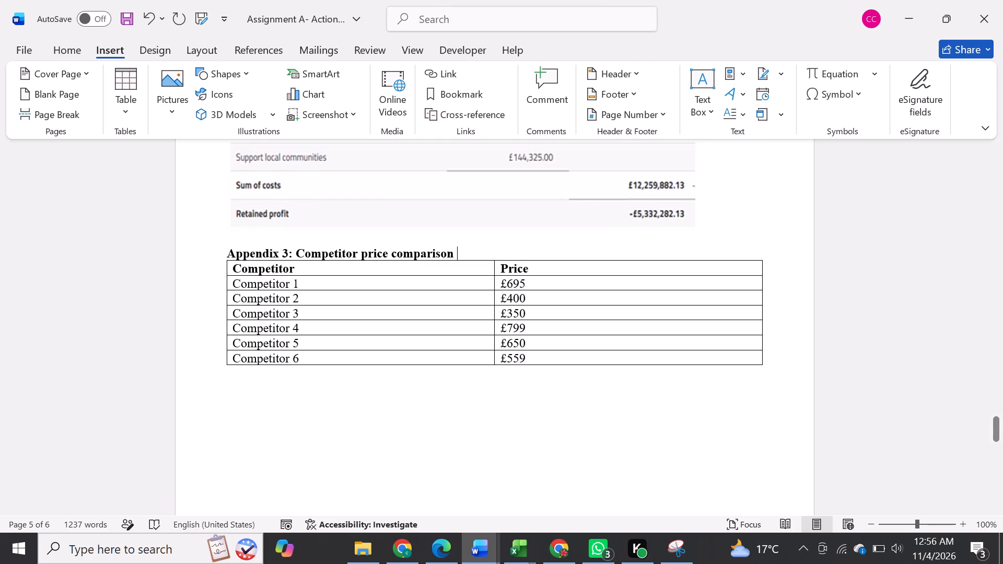
Review the Netherlands positioning matrix image, the Appendix 3 price table and the Appendix 2 cost breakdown.
scroll(355, 444, "down", 6)
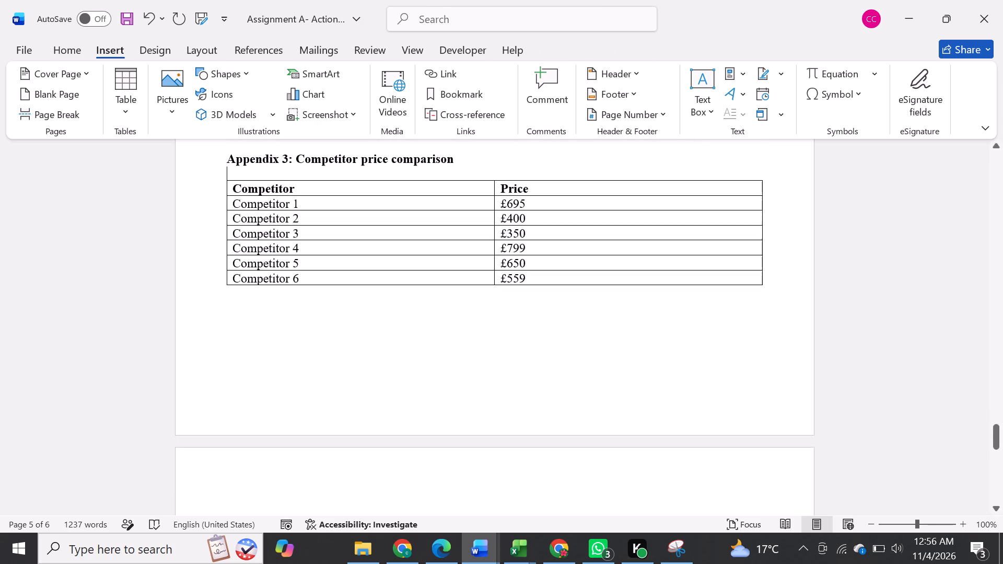
scroll(355, 444, "down", 8)
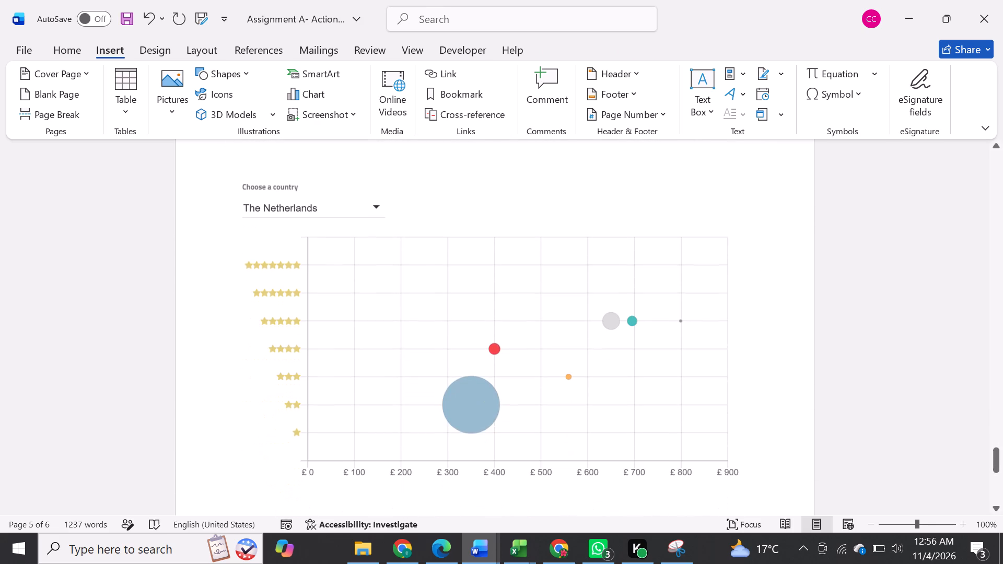
scroll(355, 444, "down", 2)
left_click(415, 275)
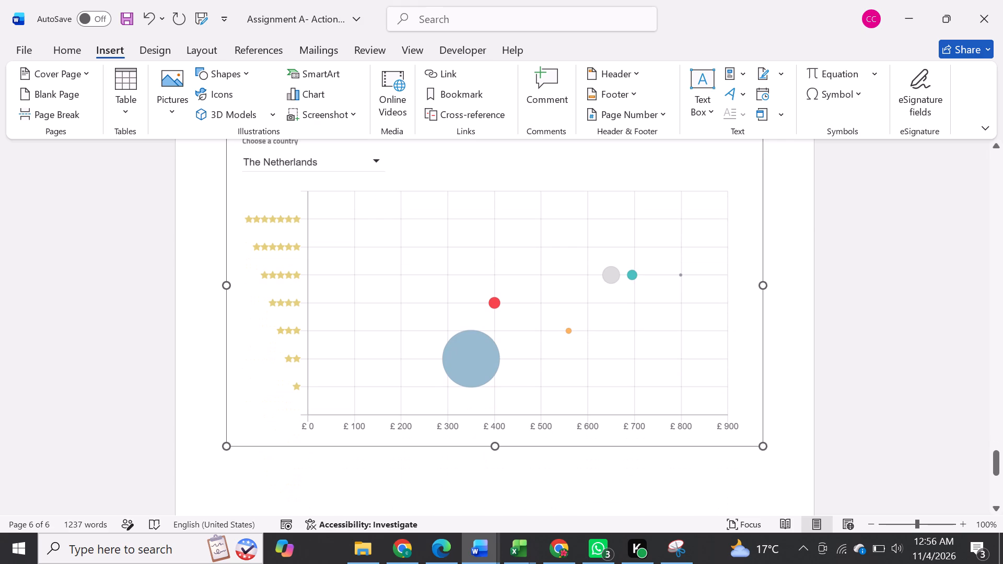
left_click(467, 480)
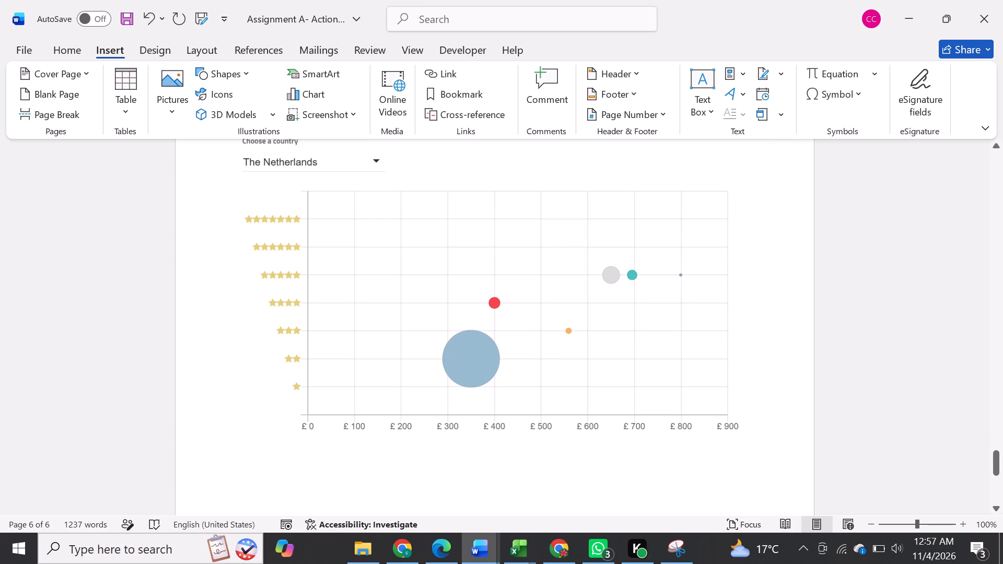
scroll(753, 345, "up", 10)
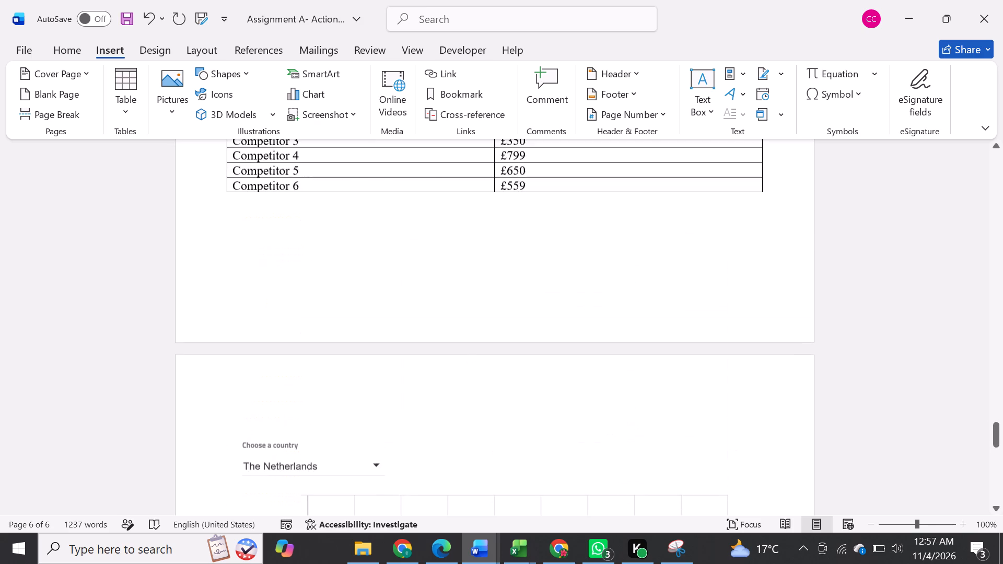
scroll(753, 345, "up", 8)
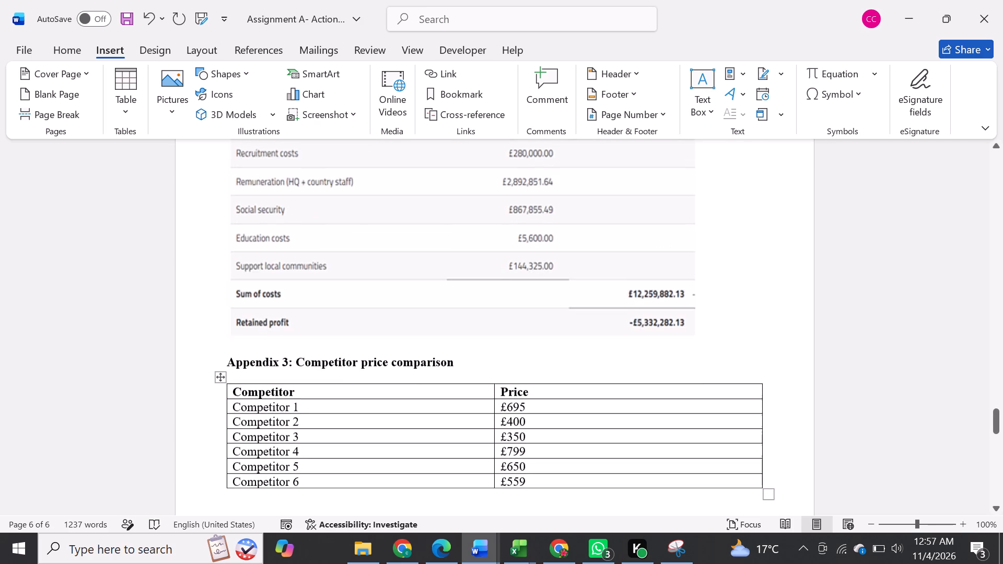
scroll(753, 345, "up", 1)
scroll(753, 345, "down", 1)
scroll(753, 345, "up", 8)
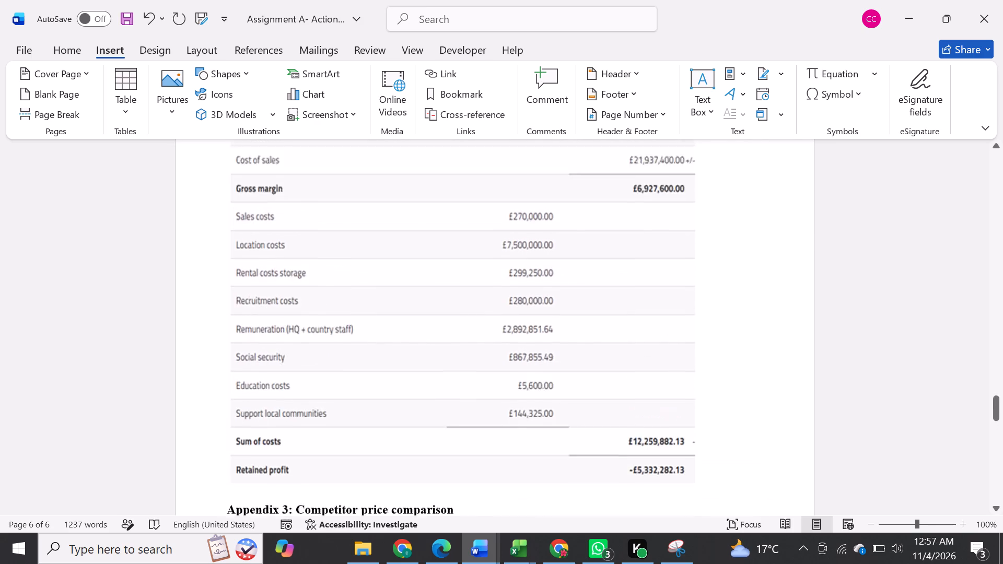
scroll(753, 345, "up", 5)
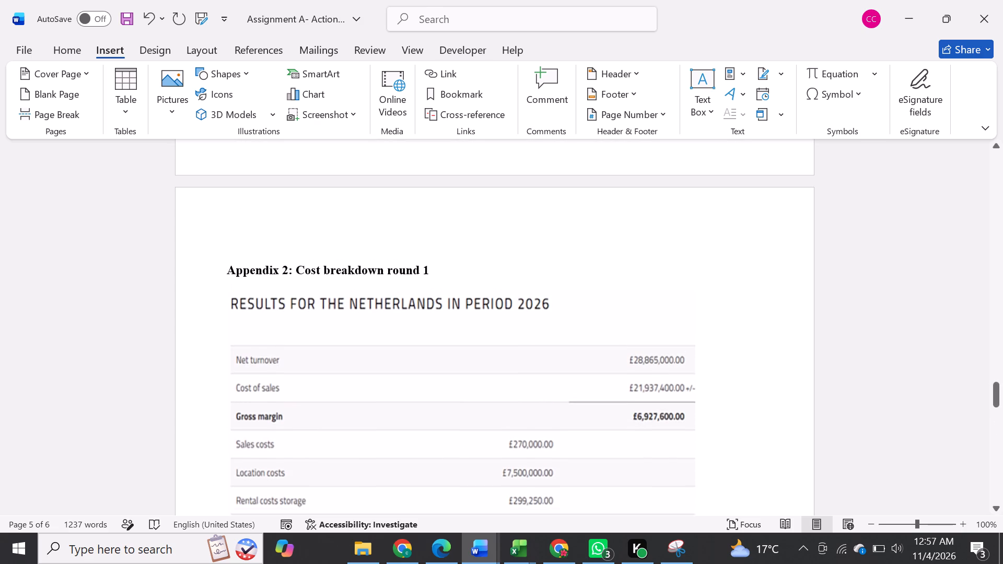
scroll(753, 345, "down", 12)
scroll(504, 556, "down", 1)
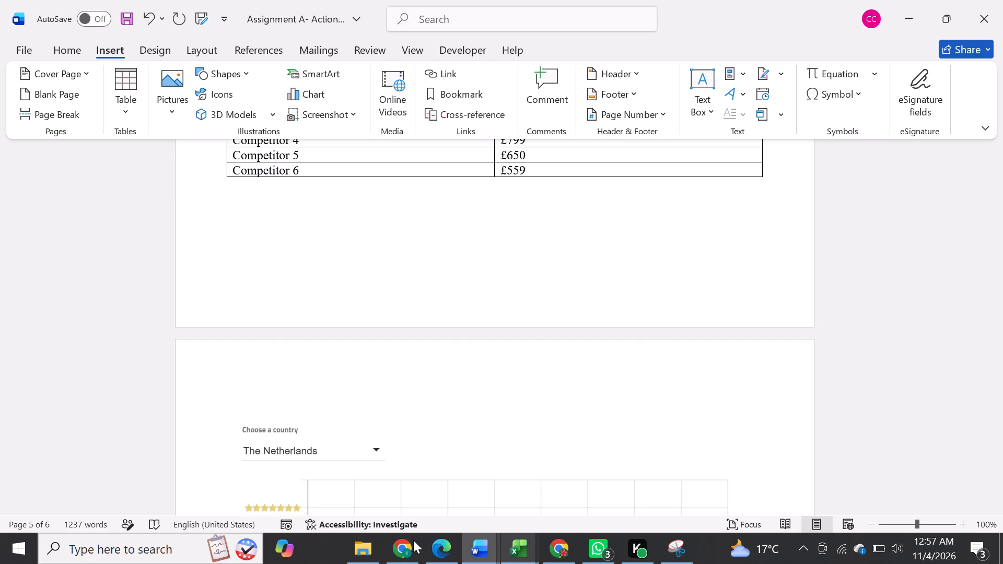
Switch to the business simulation in Chrome and examine the target progress charts in the Targets analysis.
left_click(413, 540)
scroll(497, 226, "up", 3)
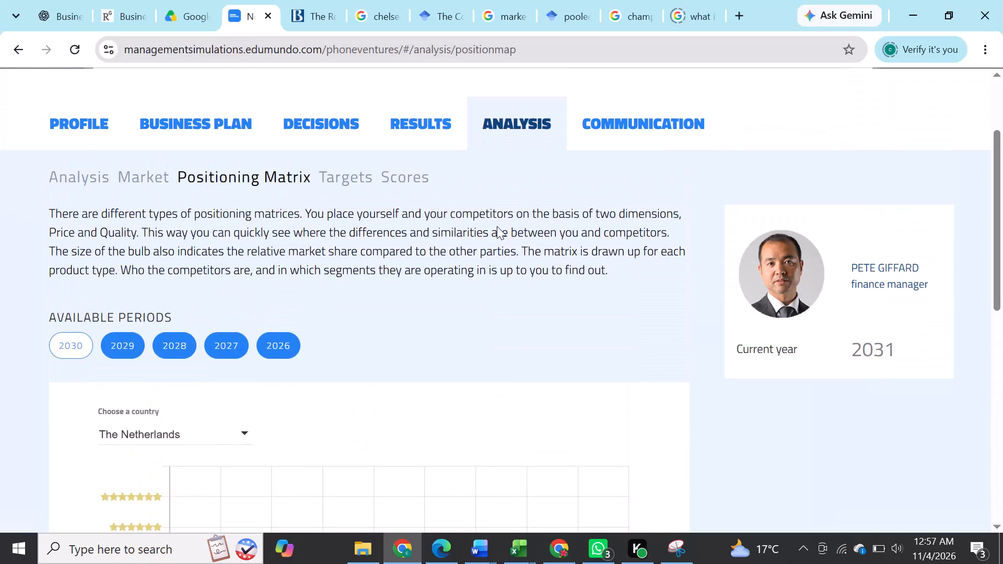
left_click(360, 242)
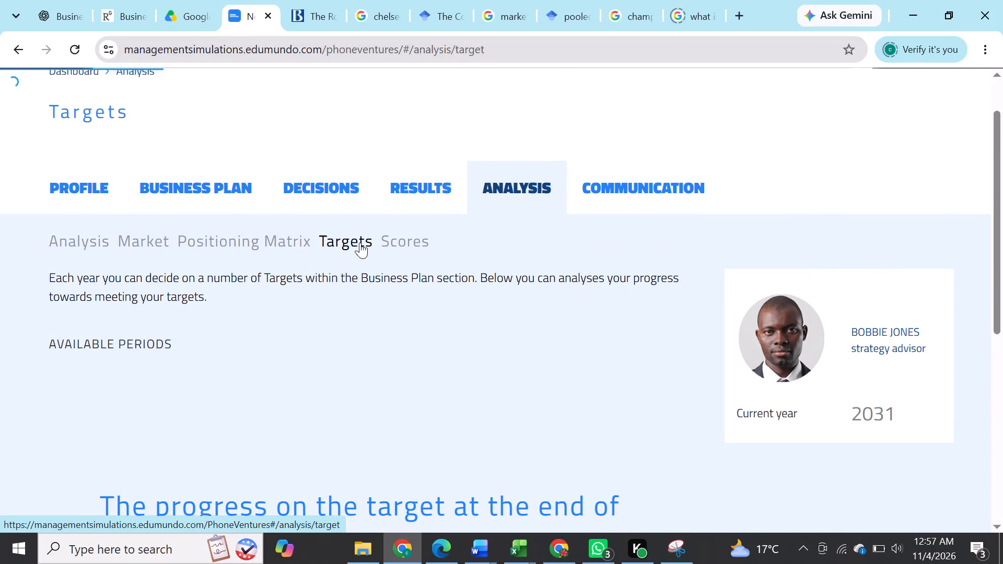
scroll(441, 417, "down", 2)
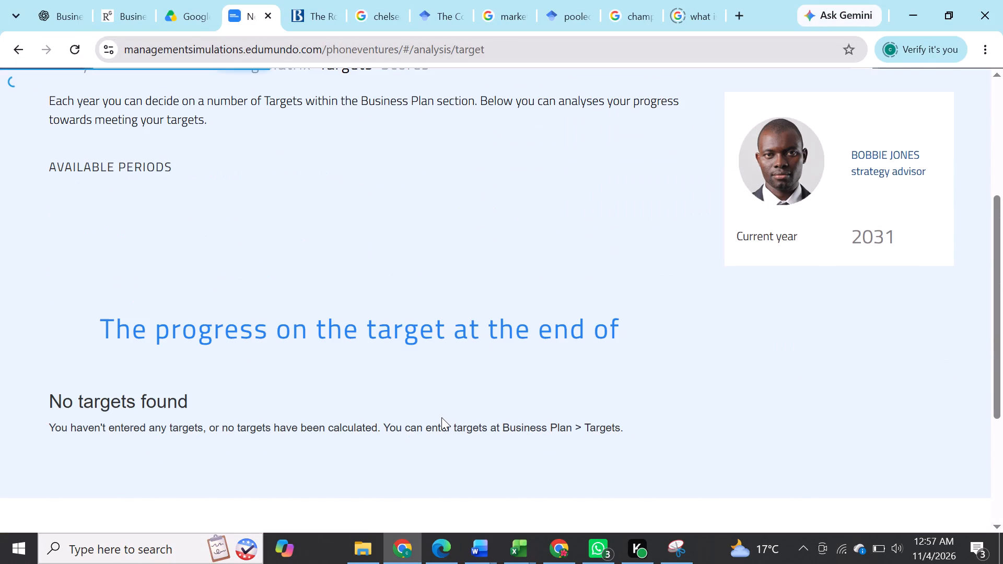
scroll(342, 337, "down", 2)
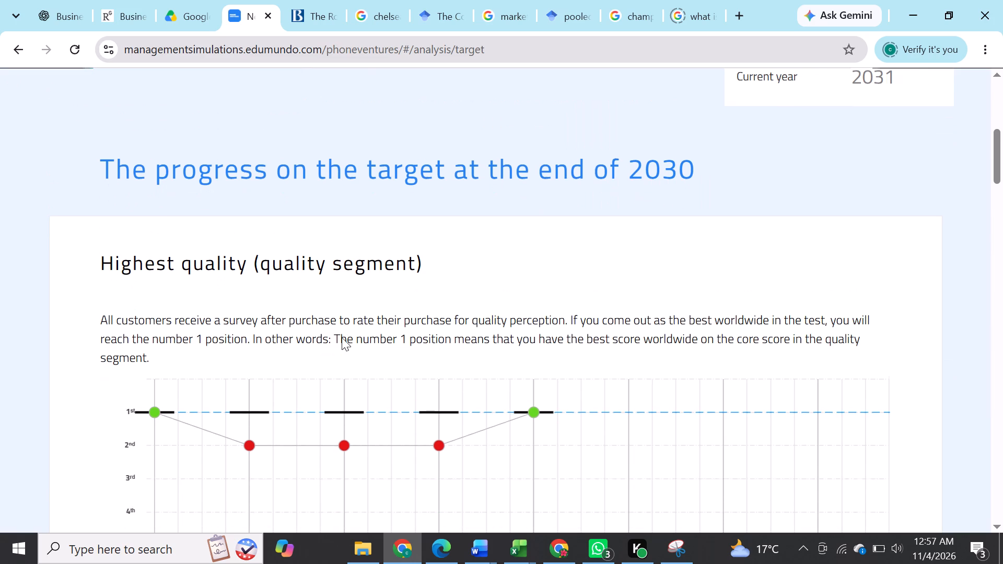
scroll(342, 337, "down", 7)
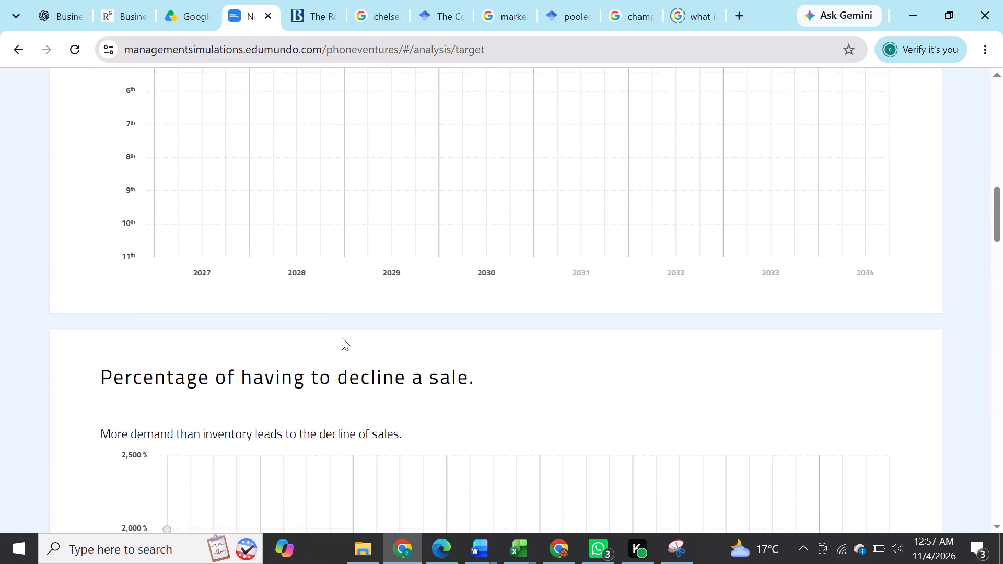
scroll(342, 337, "down", 9)
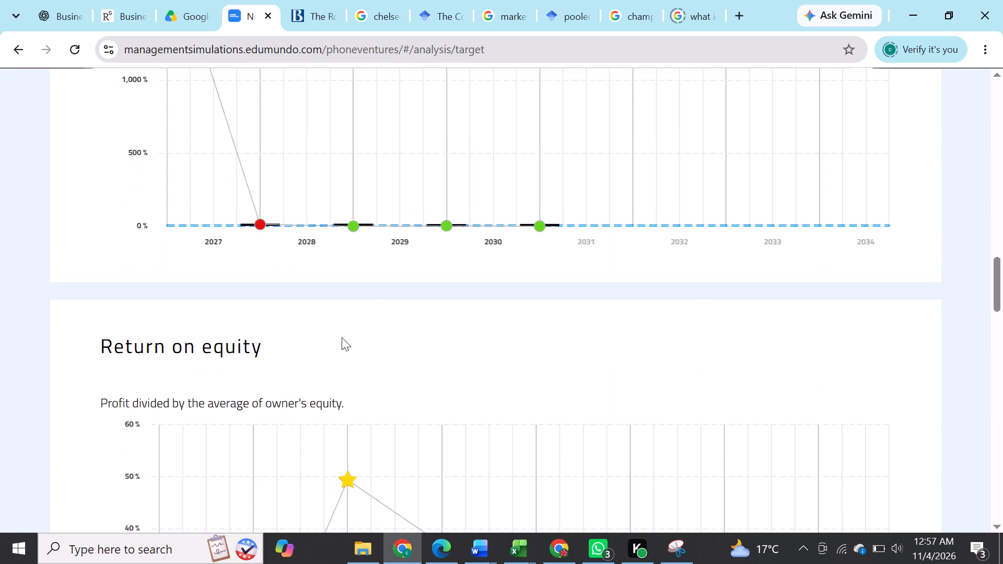
scroll(342, 337, "down", 2)
scroll(342, 337, "up", 9)
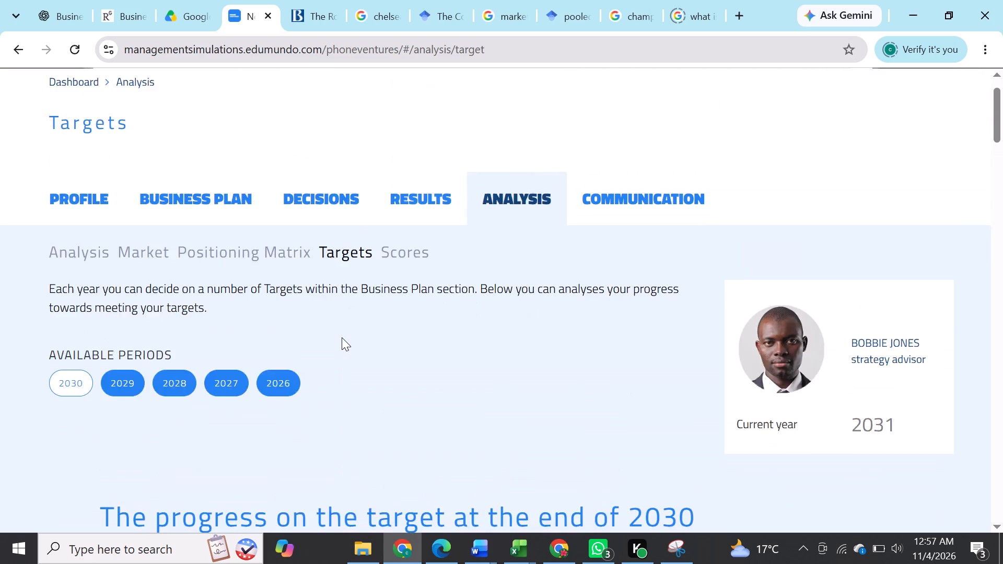
Look at the Inventory results for the Netherlands in the simulation's Results section.
left_click(407, 249)
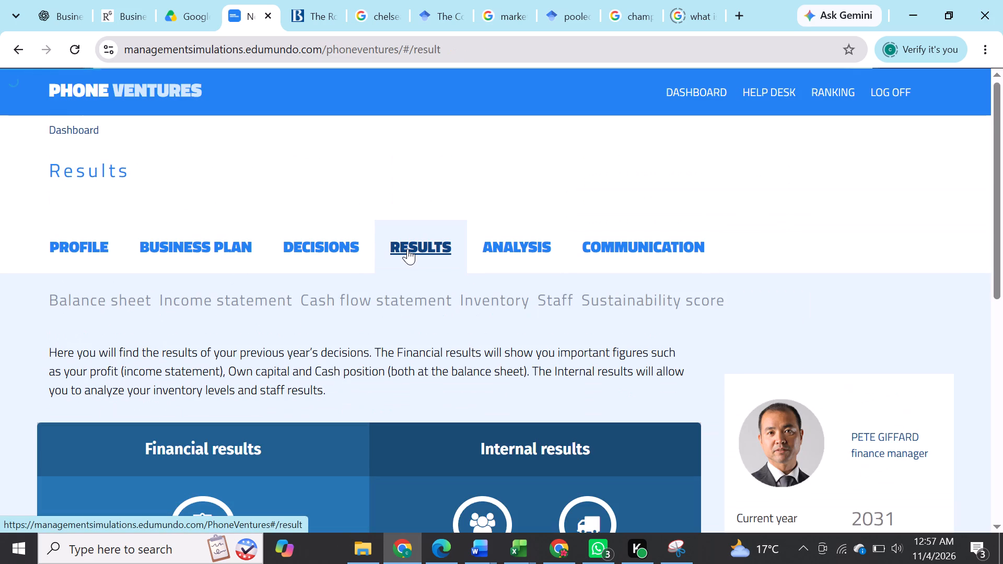
left_click(492, 295)
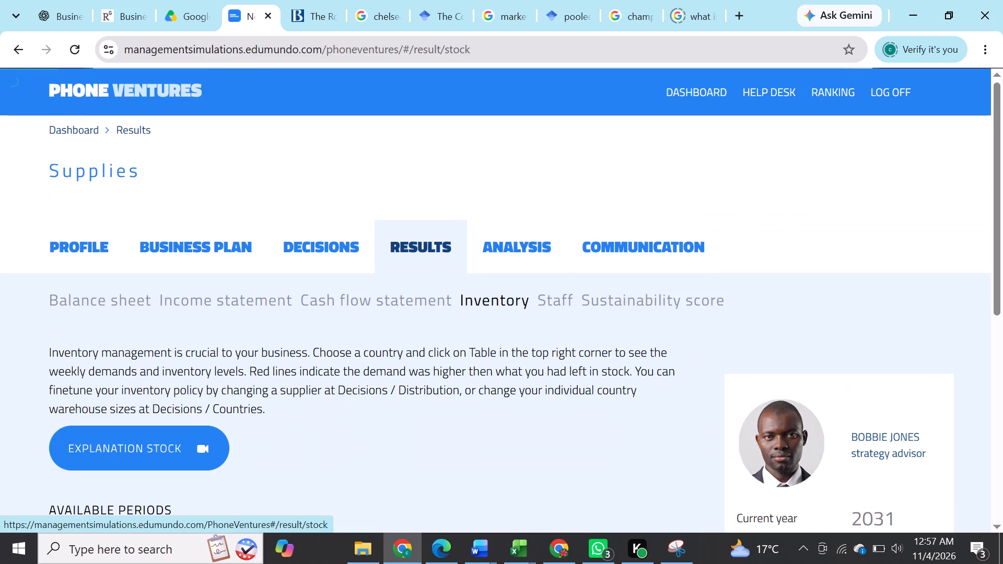
scroll(394, 393, "down", 6)
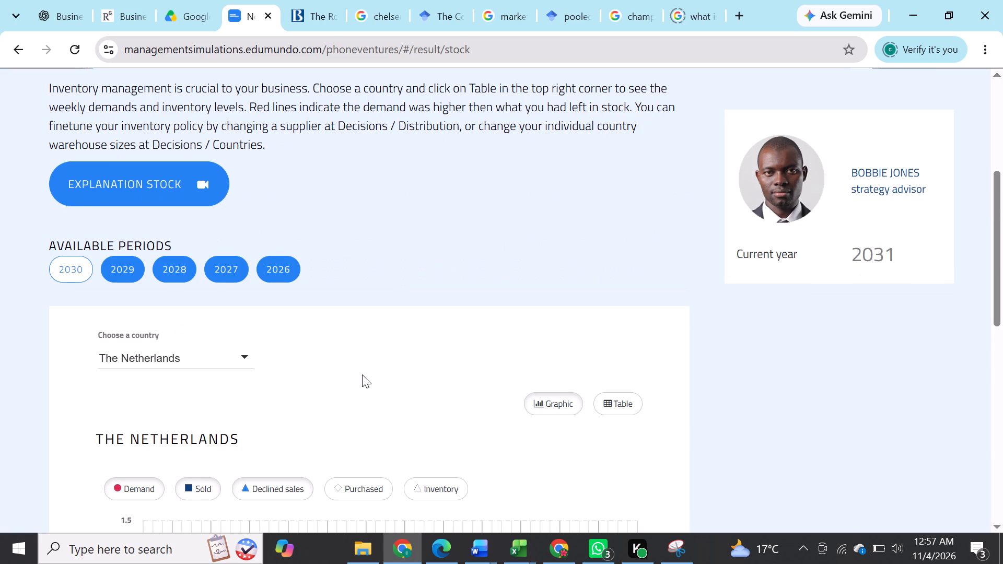
scroll(491, 291, "up", 2)
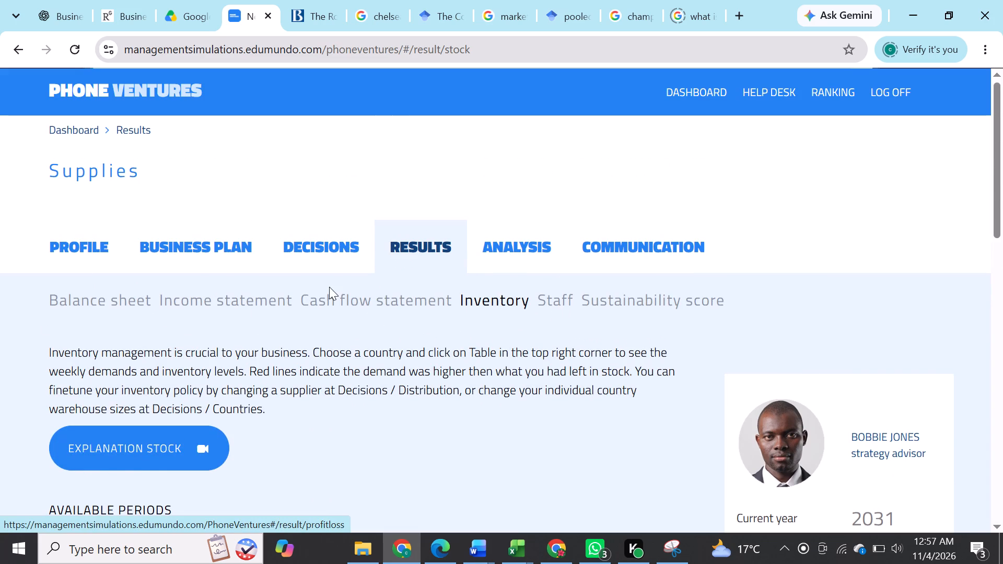
Examine the income and expense lines of the 2026 cash flow statement.
left_click(348, 300)
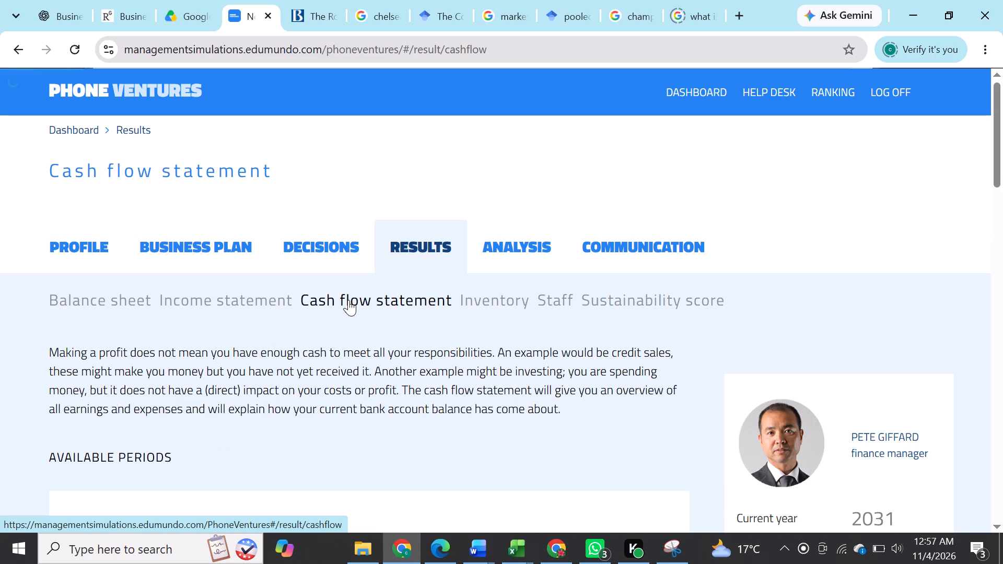
left_click(286, 480)
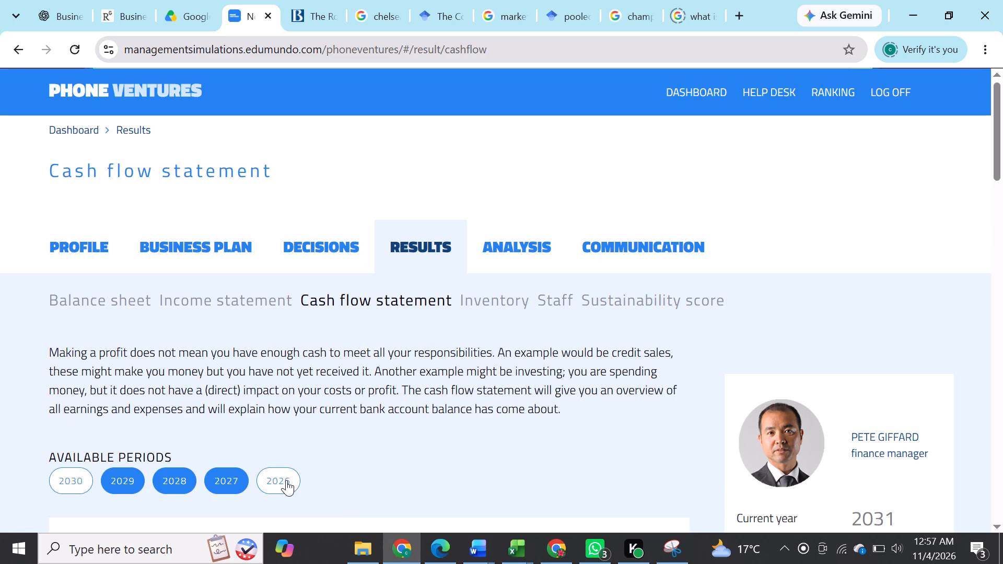
scroll(434, 398, "down", 3)
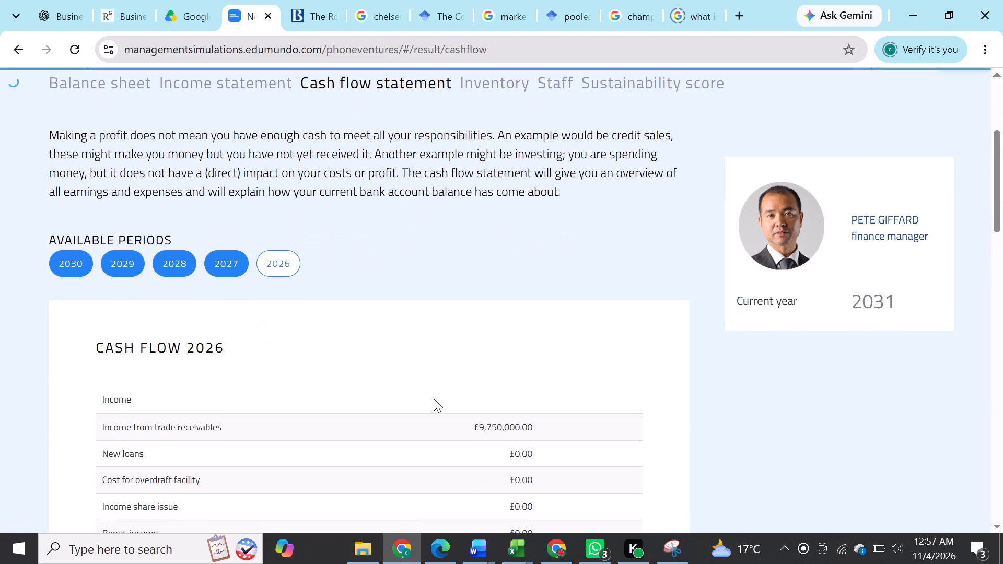
scroll(434, 398, "down", 3)
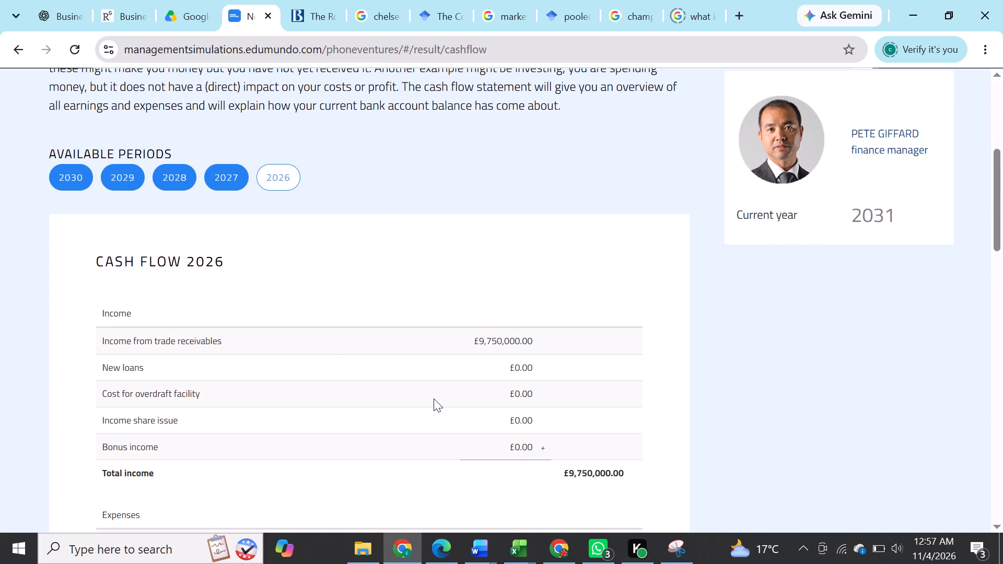
scroll(434, 398, "down", 3)
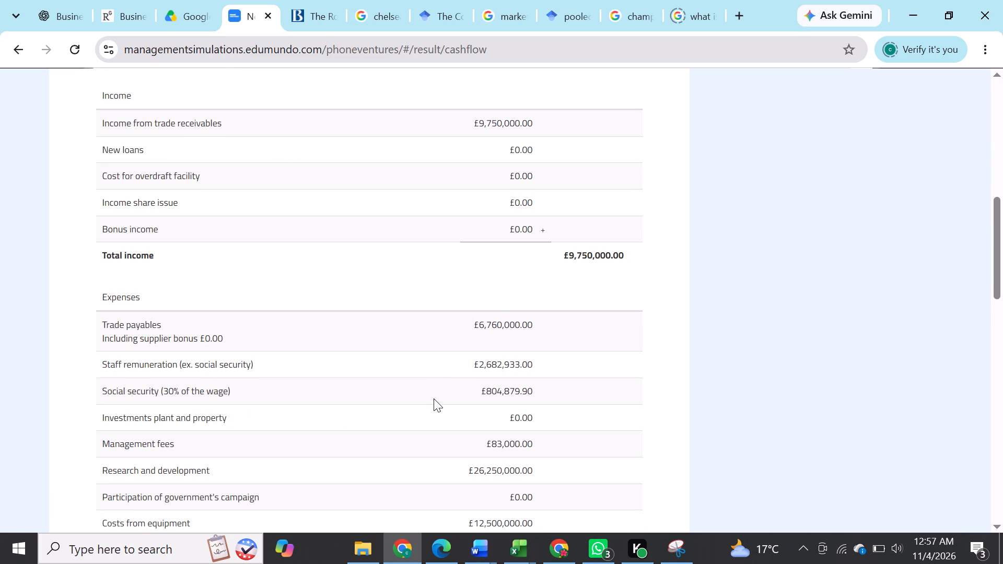
scroll(434, 398, "down", 1)
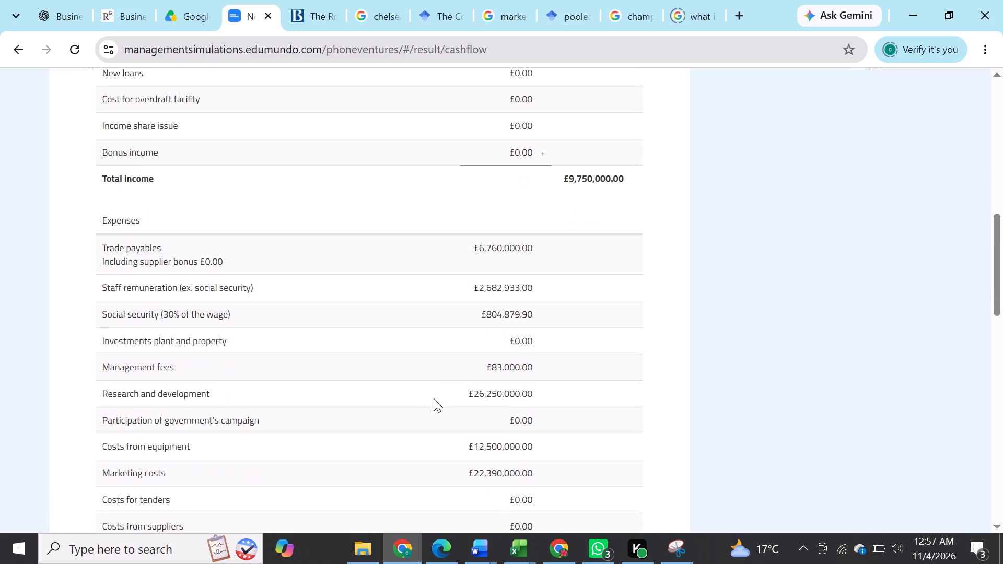
scroll(434, 398, "down", 1)
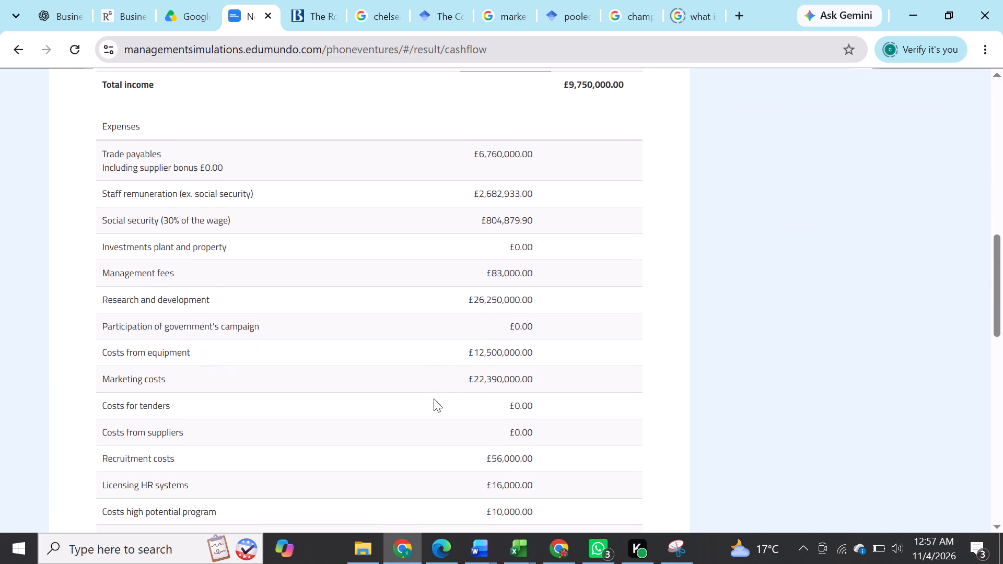
scroll(434, 398, "down", 2)
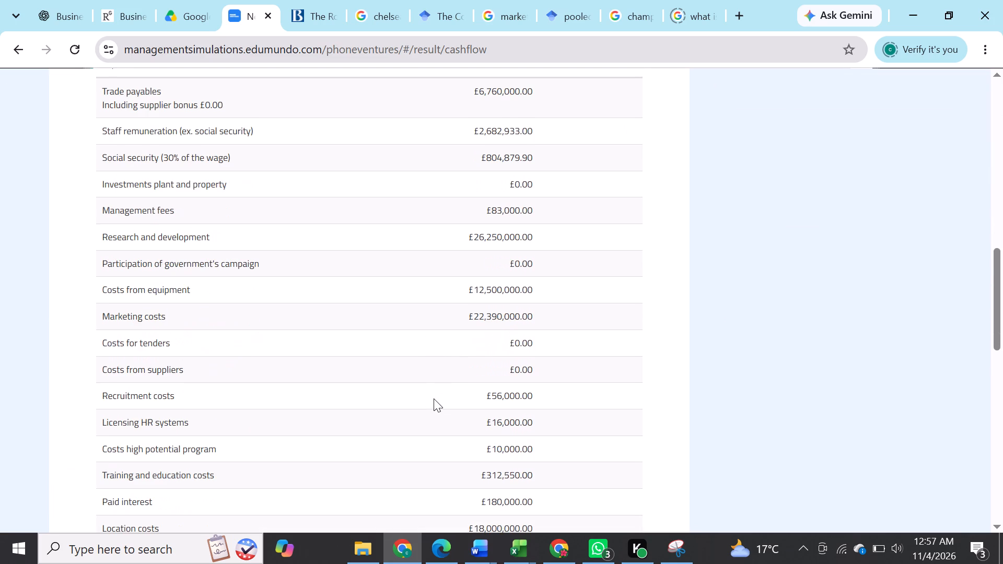
scroll(434, 398, "down", 4)
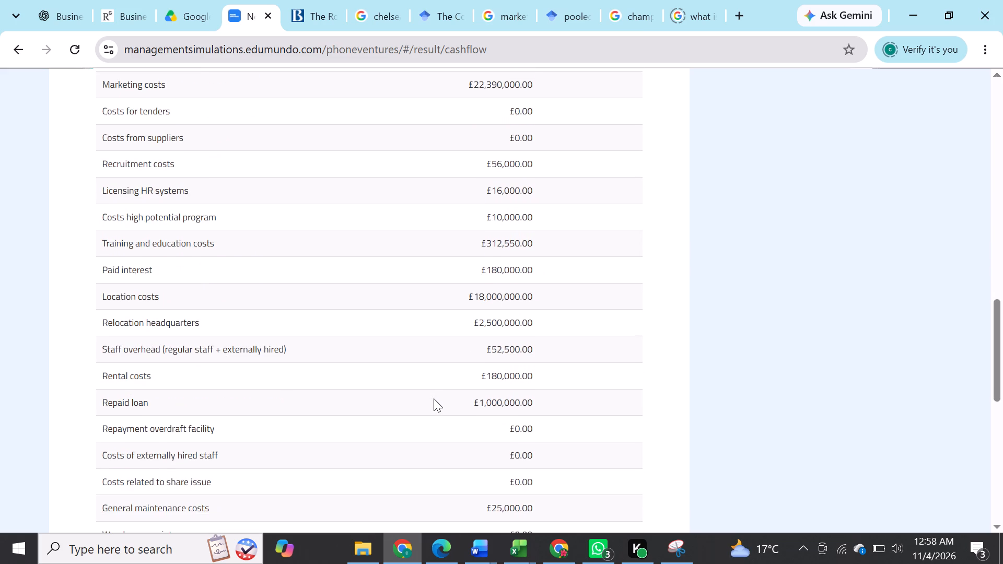
scroll(434, 398, "down", 3)
scroll(434, 398, "up", 6)
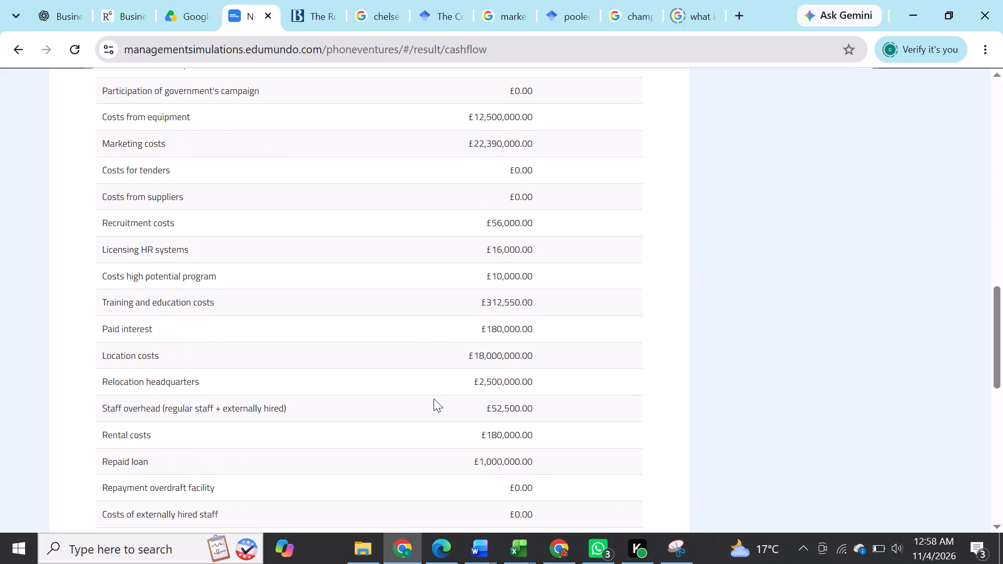
scroll(434, 398, "up", 4)
Examine the 2030 income statement in the simulation's results.
left_click(247, 305)
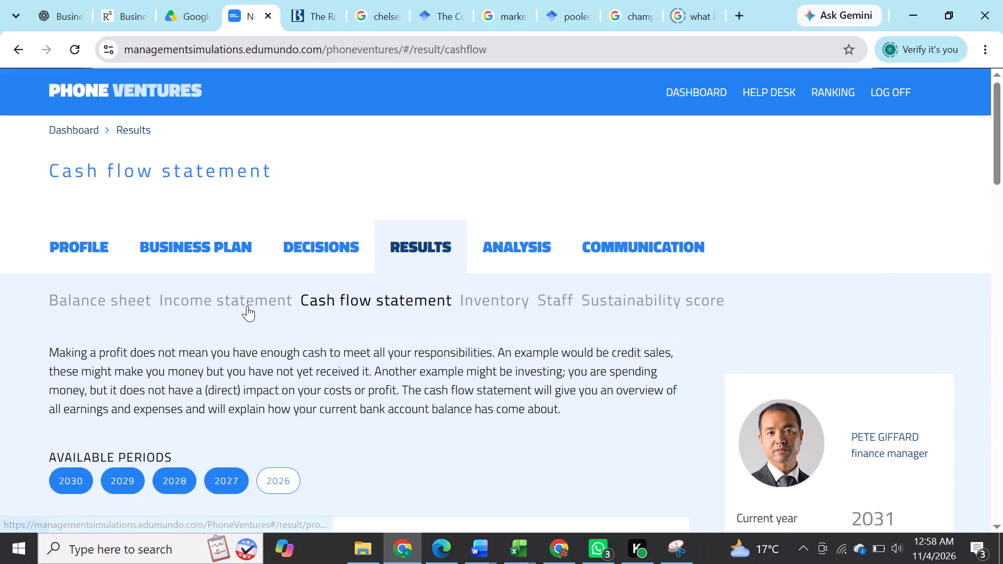
scroll(339, 367, "down", 2)
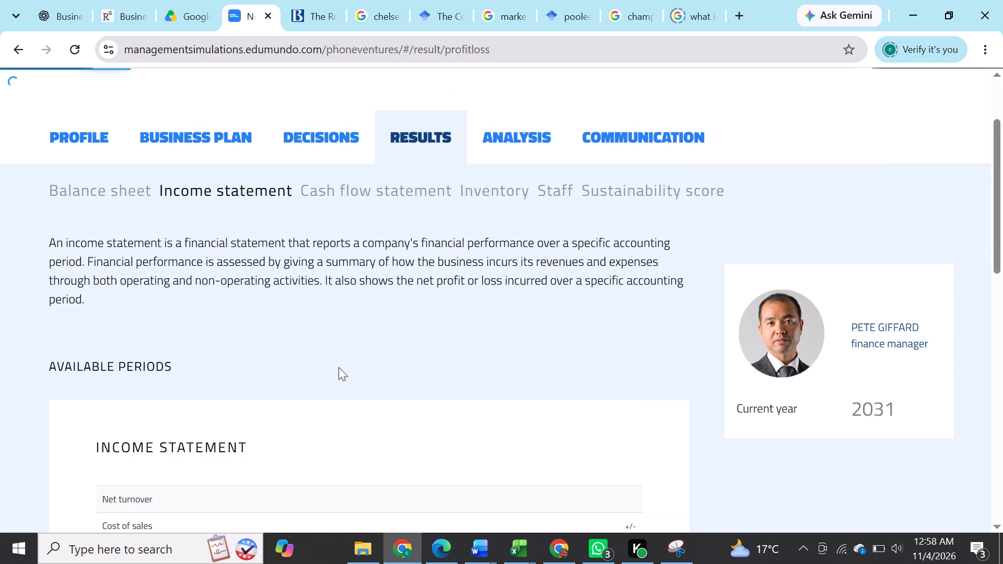
scroll(339, 367, "down", 4)
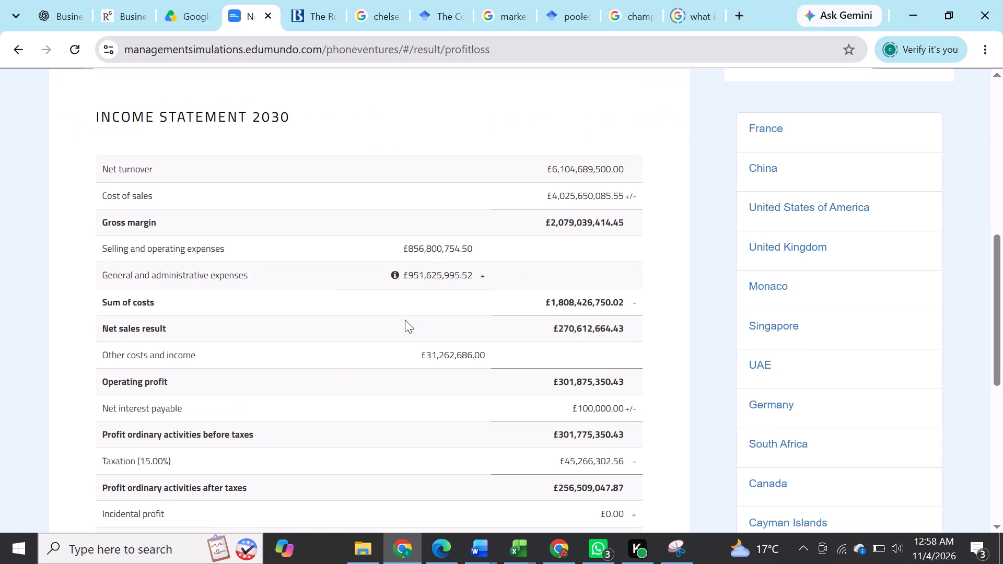
scroll(496, 381, "down", 3)
scroll(496, 381, "up", 3)
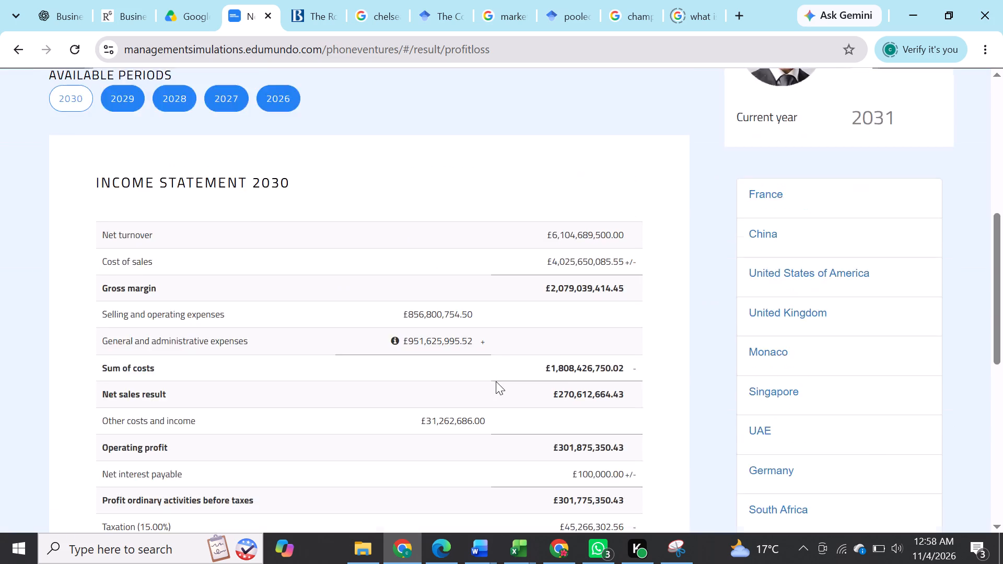
scroll(496, 381, "up", 3)
Switch to the Assignment A Action Plan document in Word and review the appendices, from the Appendix 1 income statement through the Netherlands positioning matrix.
left_click(474, 548)
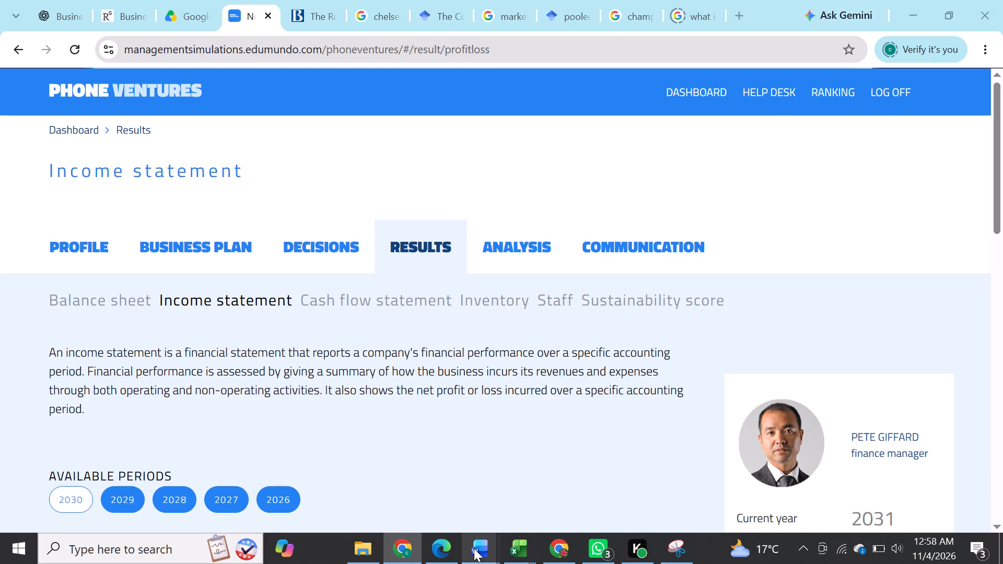
left_click(802, 477)
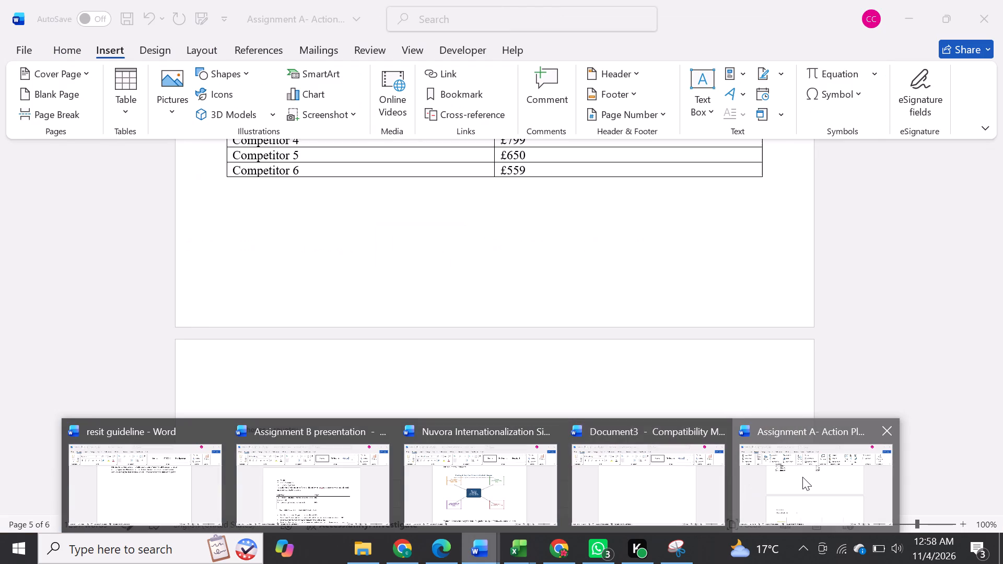
scroll(608, 327, "up", 15)
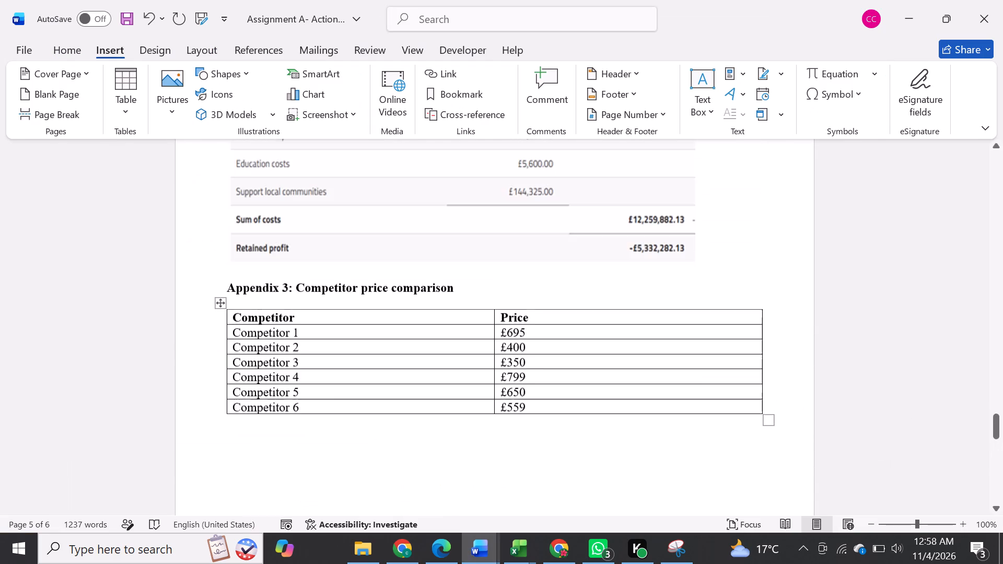
scroll(608, 327, "up", 7)
scroll(608, 327, "down", 6)
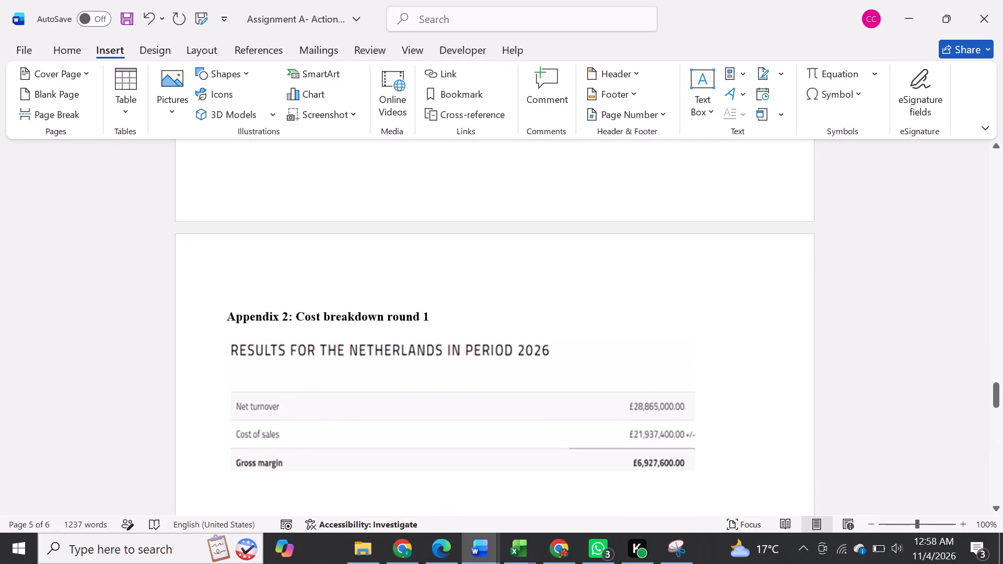
scroll(608, 327, "down", 19)
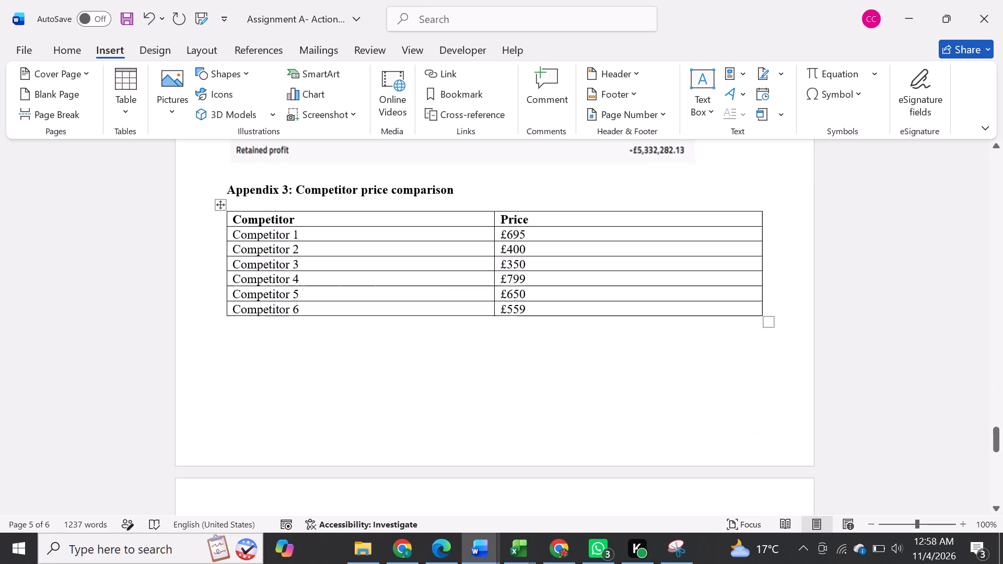
scroll(608, 327, "down", 12)
scroll(608, 327, "up", 6)
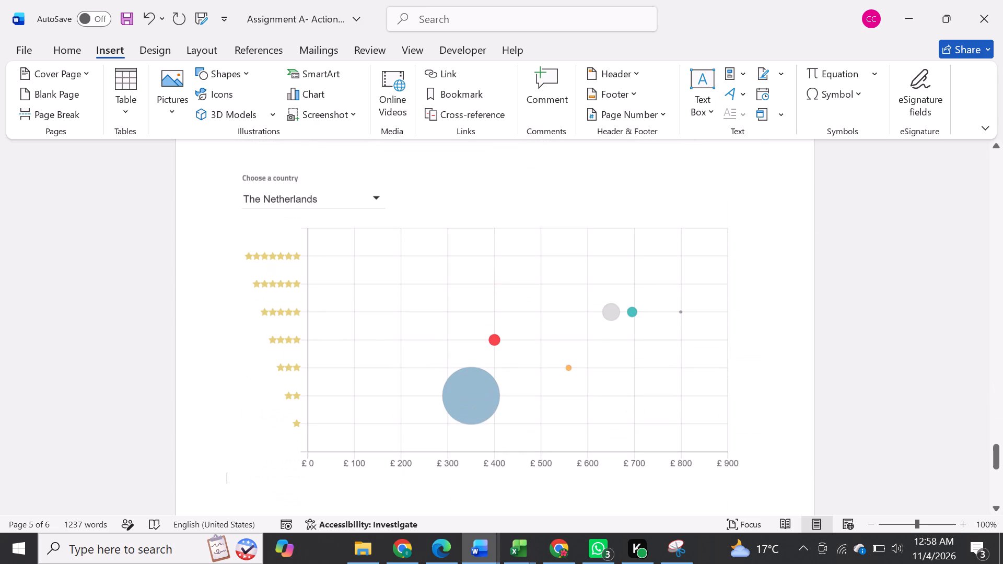
scroll(608, 327, "up", 19)
scroll(608, 327, "up", 3)
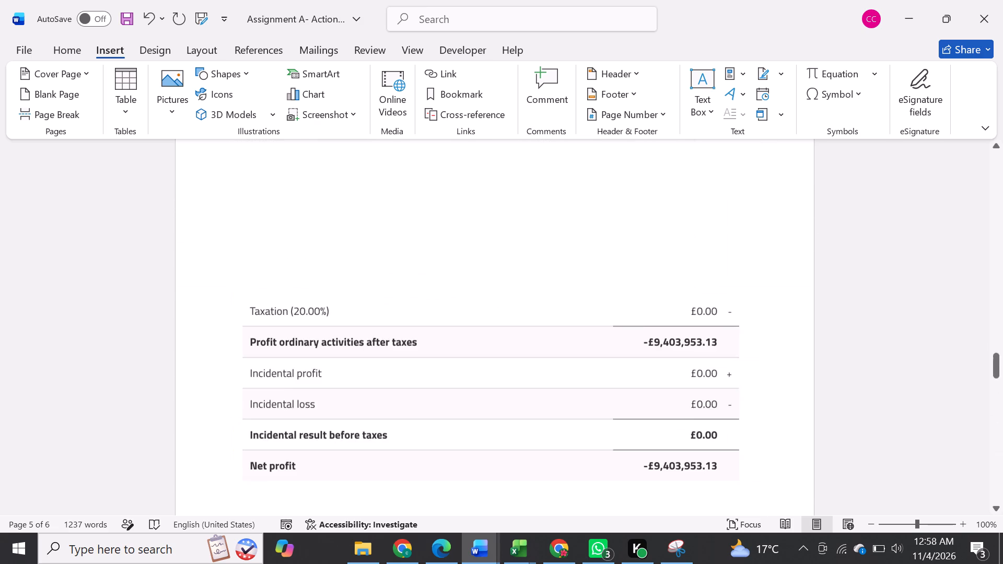
scroll(608, 327, "up", 20)
scroll(608, 327, "up", 6)
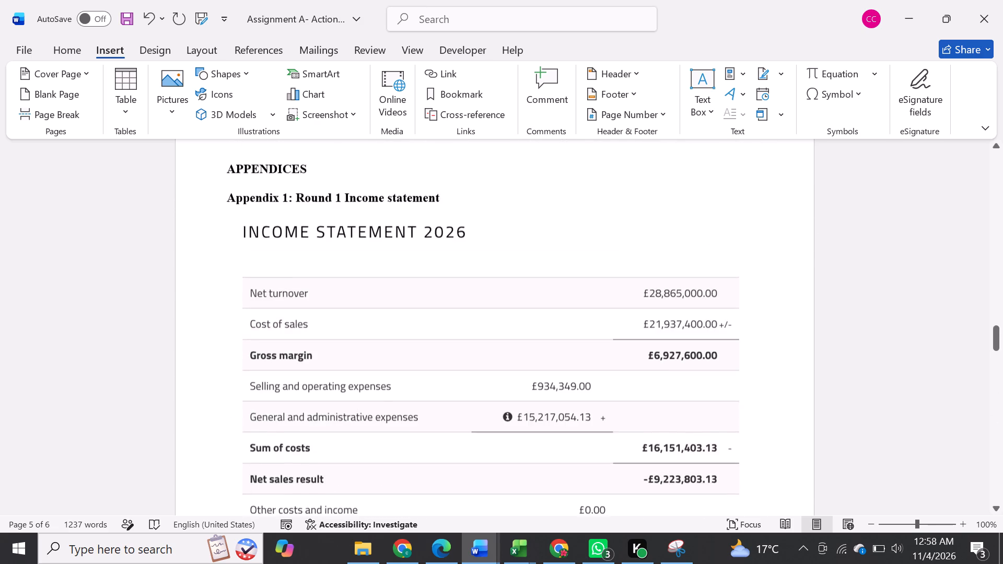
Review the action plan table, the team details page and the AI use declaration at the front of the document.
scroll(608, 327, "up", 20)
scroll(608, 327, "up", 14)
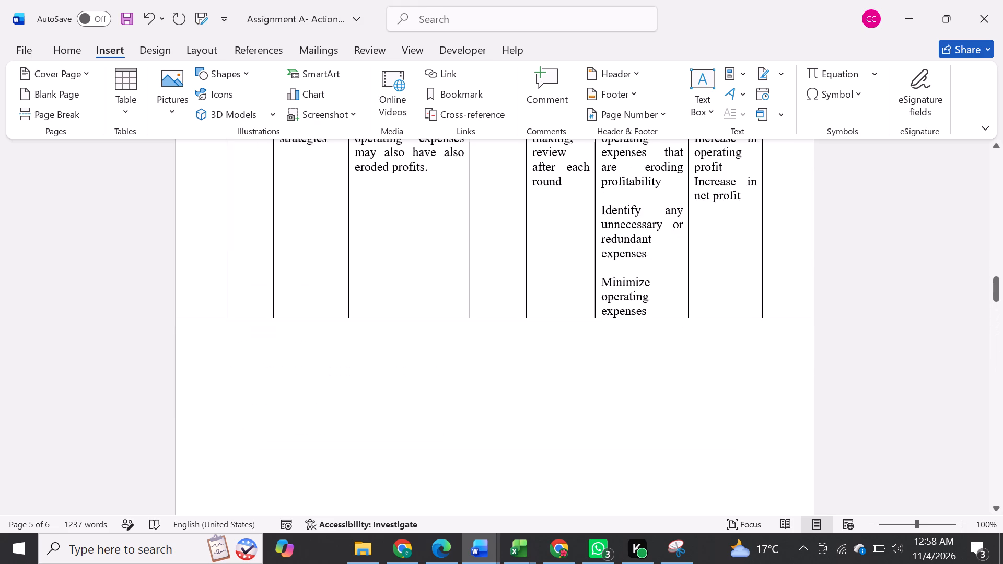
scroll(608, 327, "up", 17)
scroll(608, 327, "up", 20)
scroll(608, 327, "up", 5)
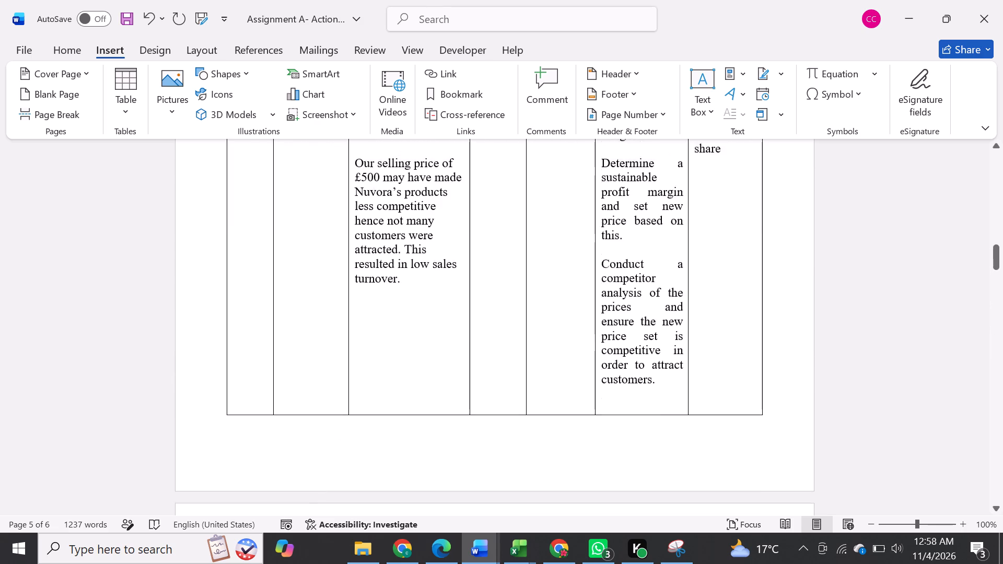
scroll(608, 327, "up", 15)
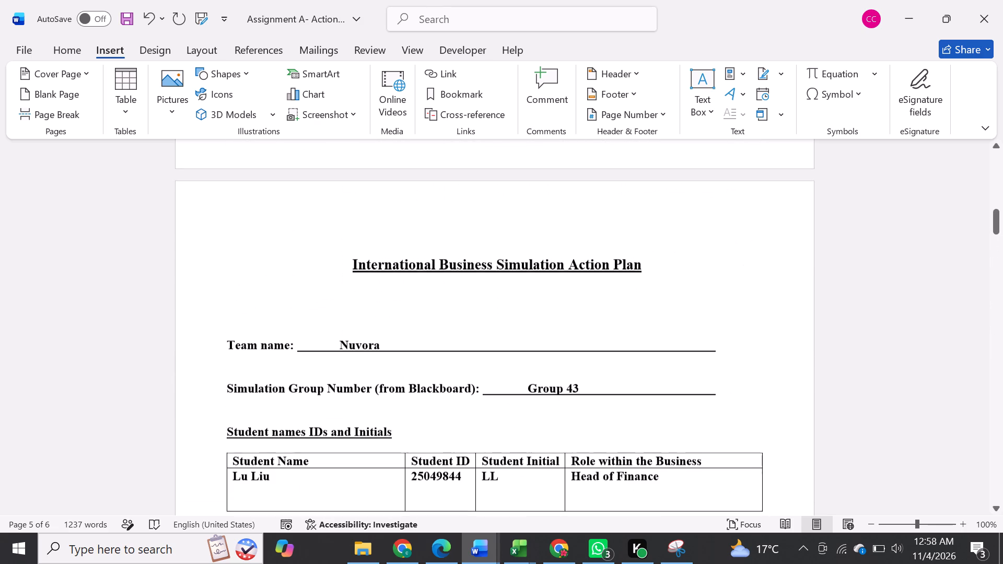
scroll(608, 327, "up", 20)
scroll(608, 327, "up", 2)
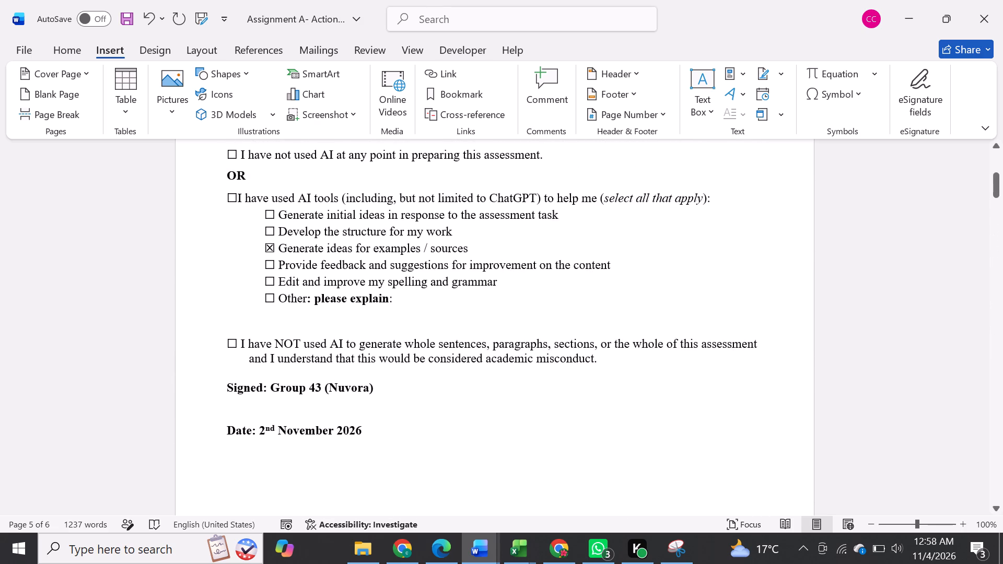
Save the Assignment A Action Plan document.
left_click(509, 312)
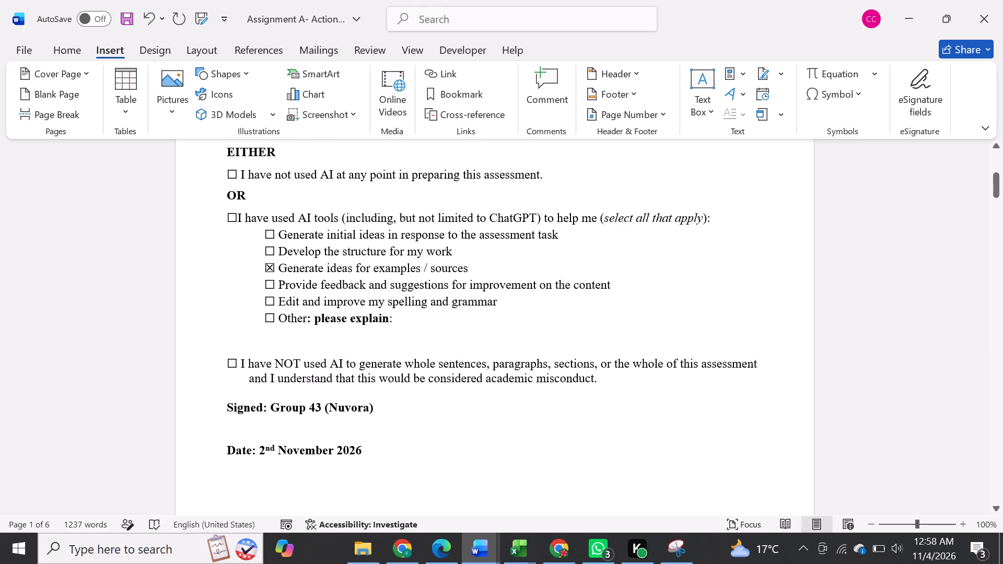
key("ctrl+s")
Tick the declaration checkbox stating that AI was NOT used to generate whole sentences, paragraphs, sections or the whole assessment.
double_click(231, 360)
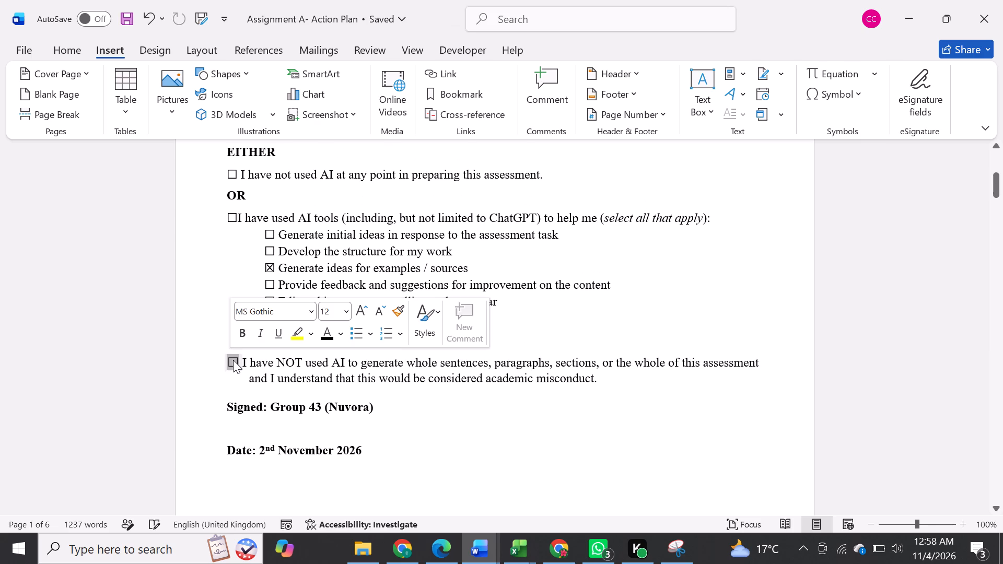
left_click(233, 360)
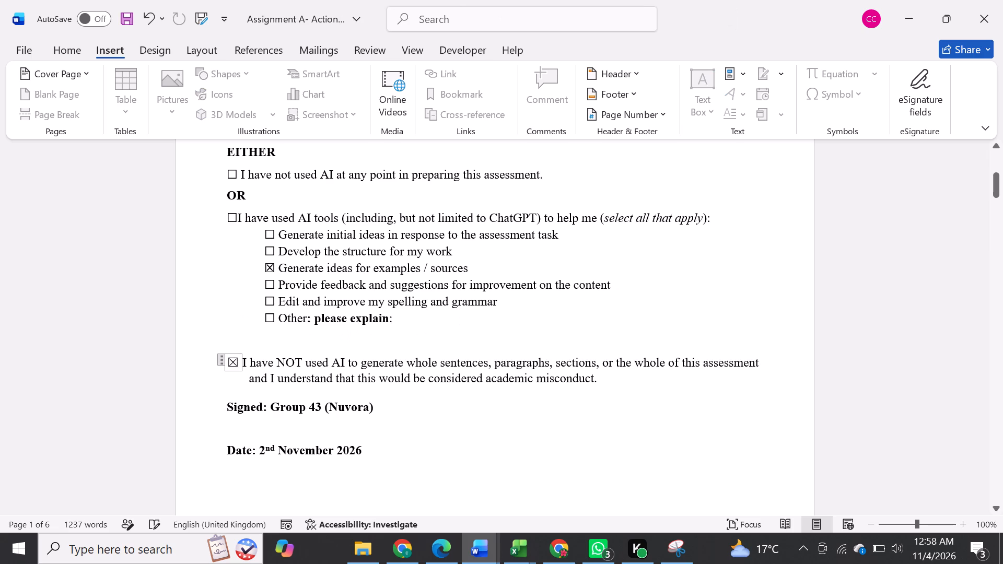
left_click(457, 432)
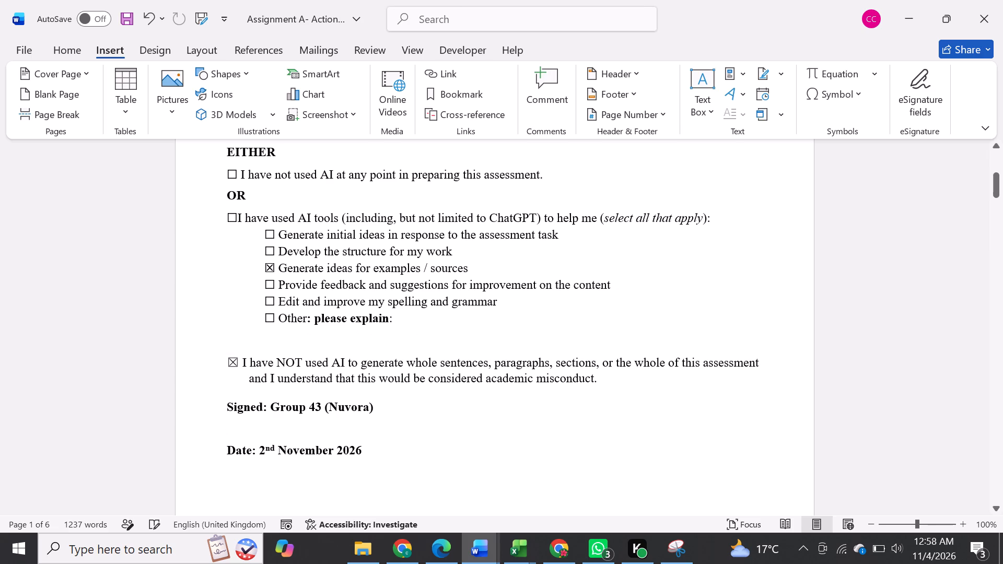
Check the AI use declaration on the coversheet, including its ticked options, the signature line and the date.
scroll(492, 313, "up", 1)
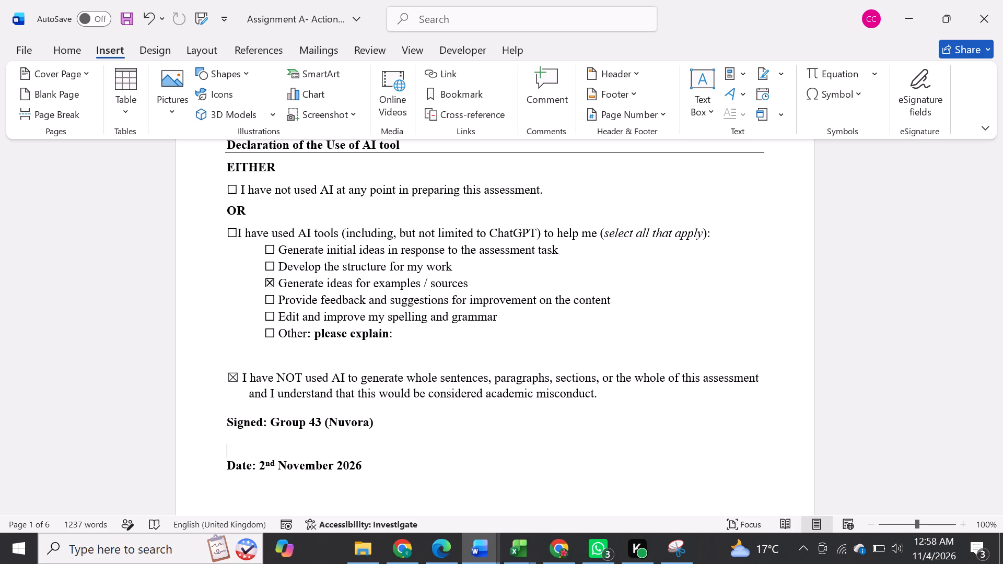
scroll(492, 313, "down", 1)
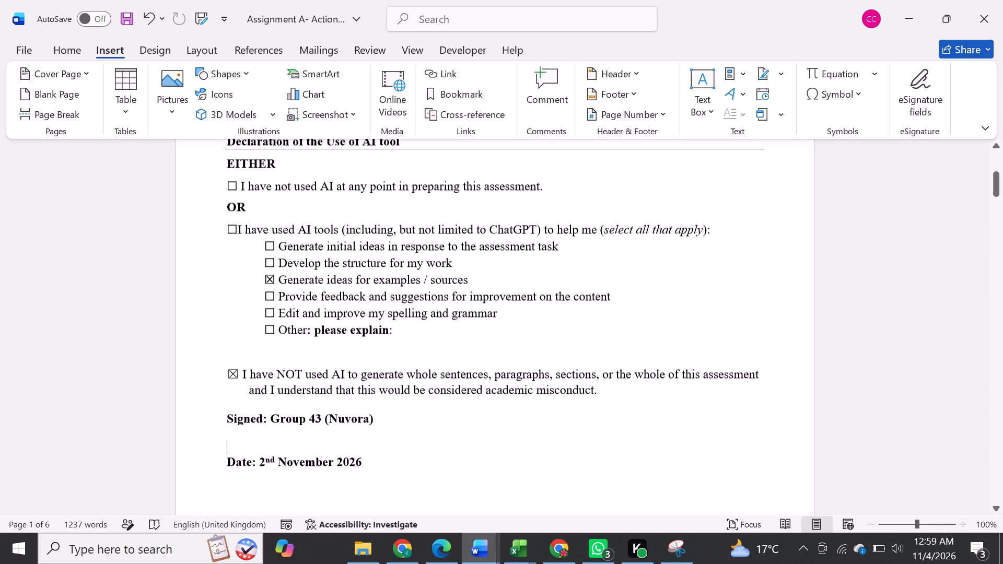
scroll(492, 313, "down", 1)
scroll(492, 313, "up", 4)
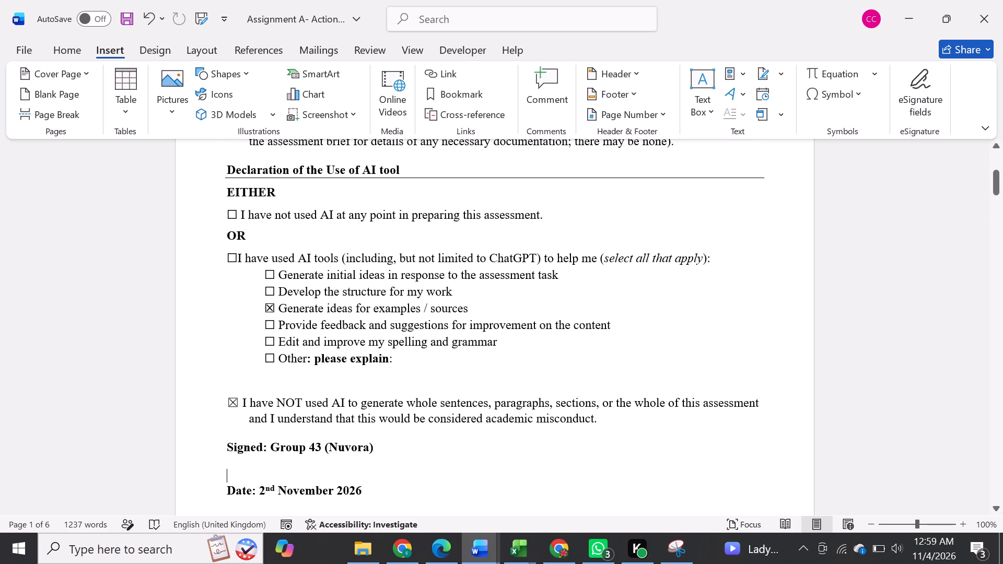
scroll(492, 313, "up", 5)
Save the Assignment A Action Plan document.
key("ctrl+s")
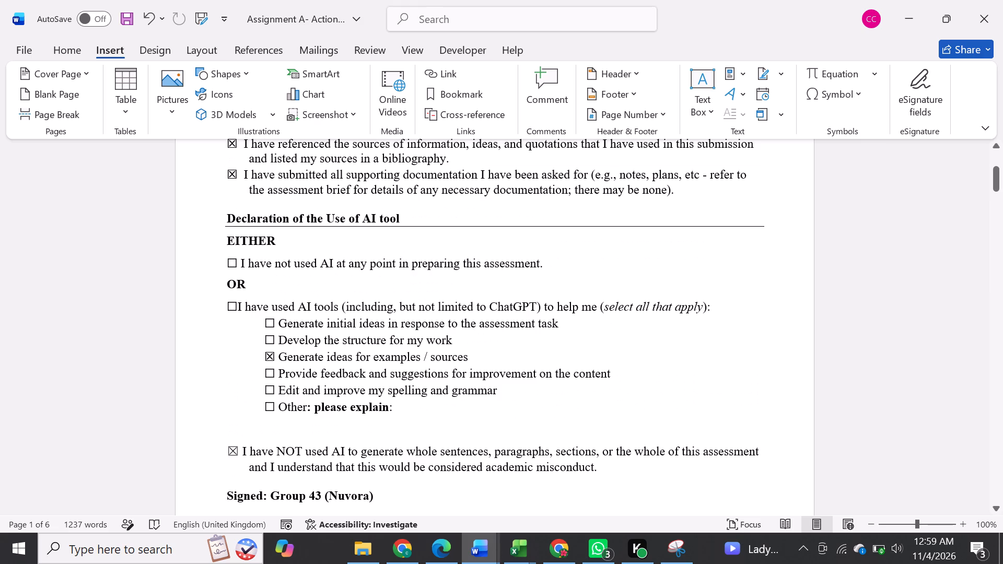
Review the document from the coversheet declarations through the team details and action plan table to the start of the appendices.
scroll(475, 298, "up", 8)
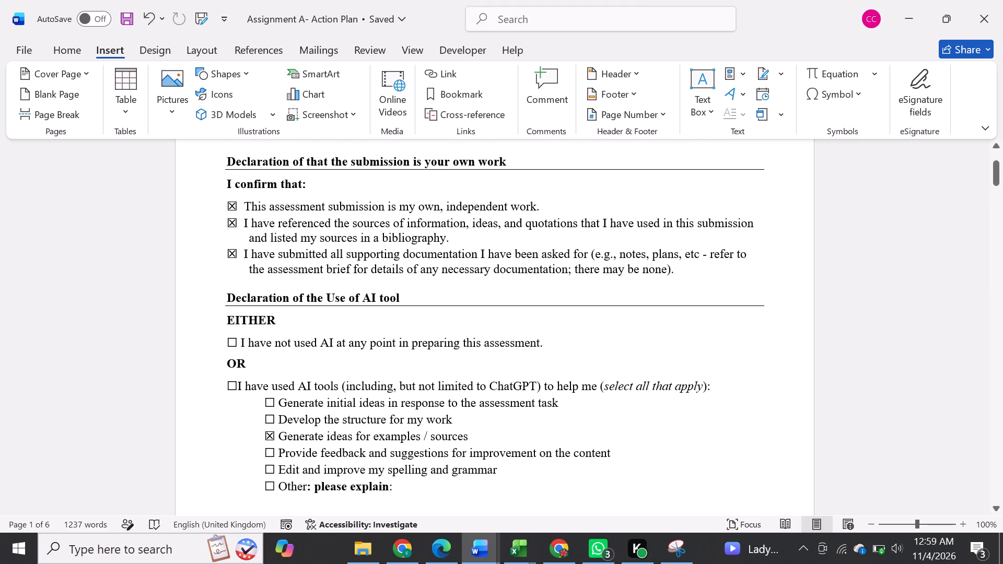
scroll(475, 298, "up", 2)
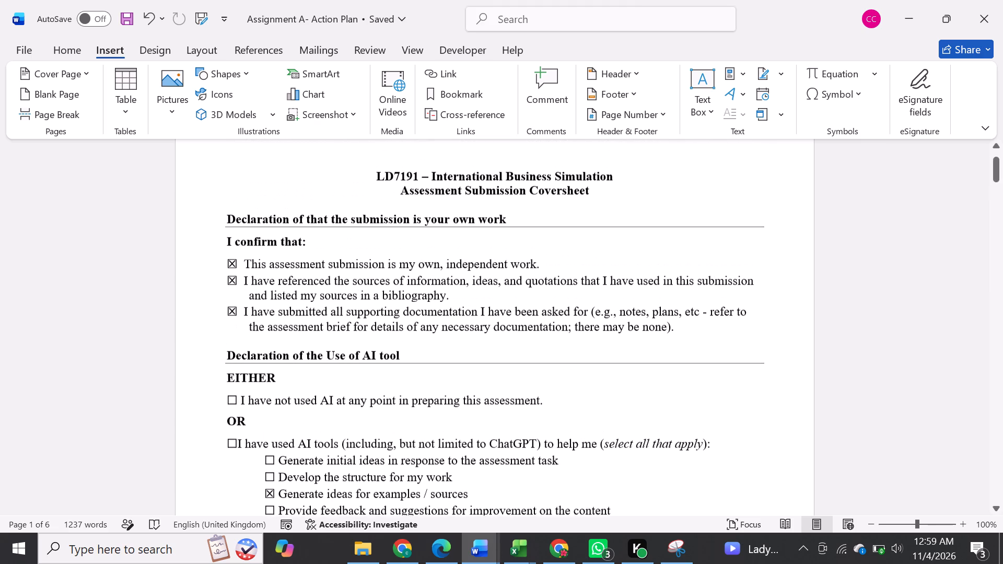
scroll(475, 298, "up", 1)
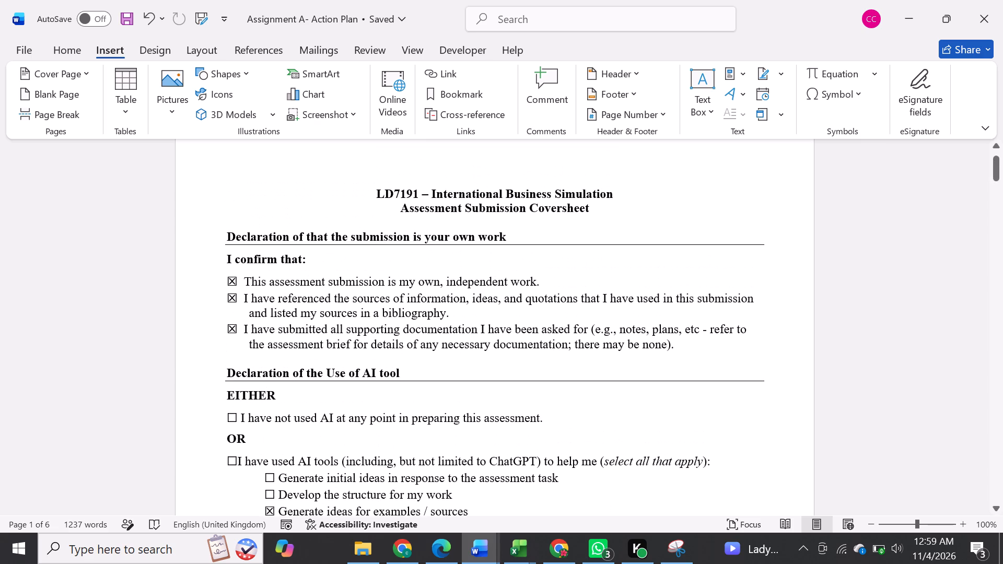
scroll(440, 408, "down", 6)
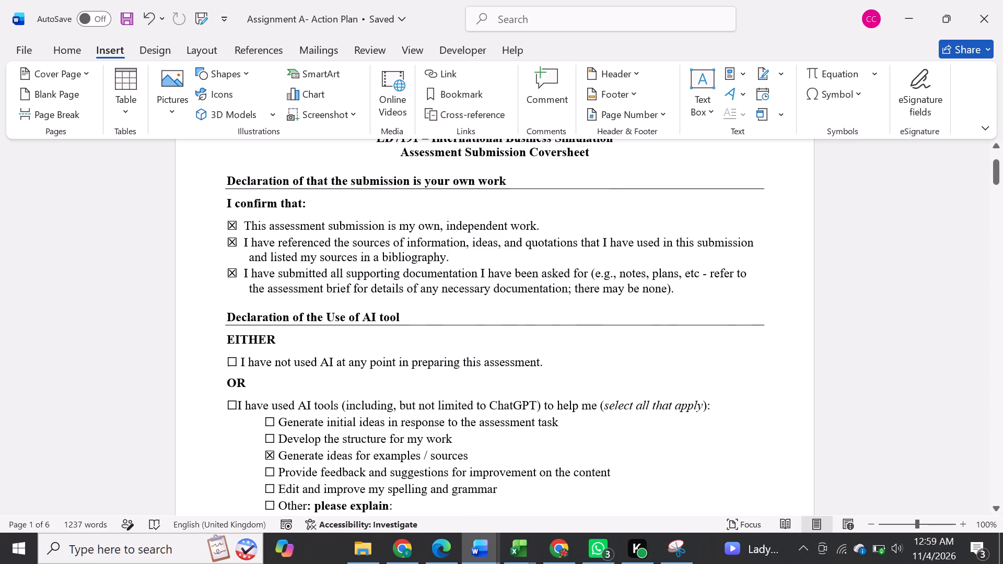
scroll(440, 408, "down", 13)
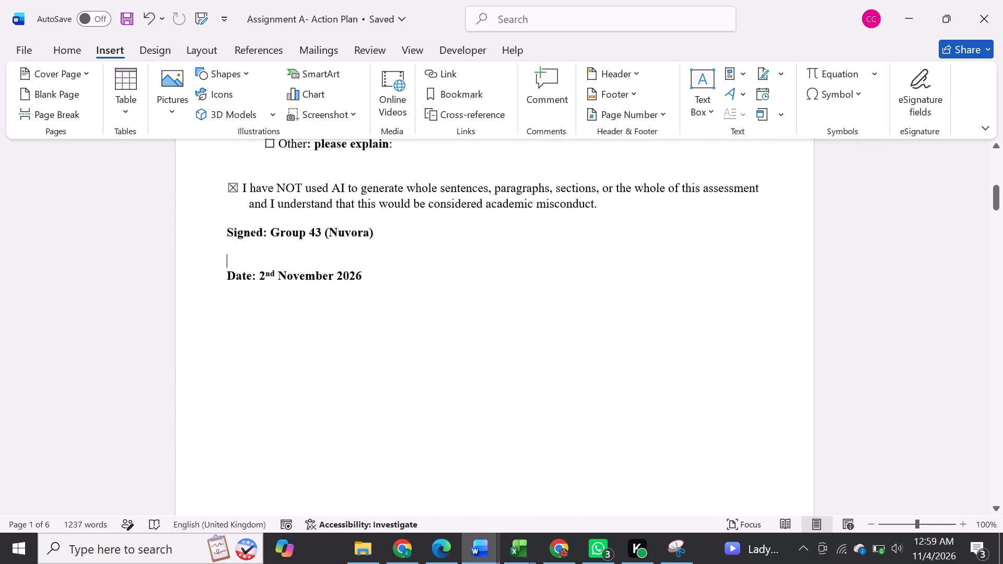
scroll(440, 408, "down", 18)
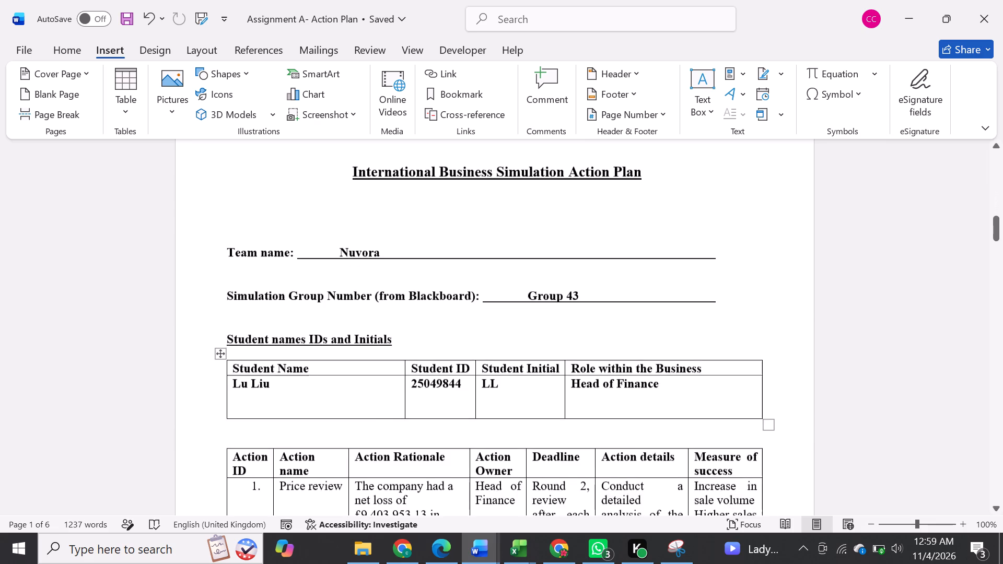
scroll(440, 408, "down", 13)
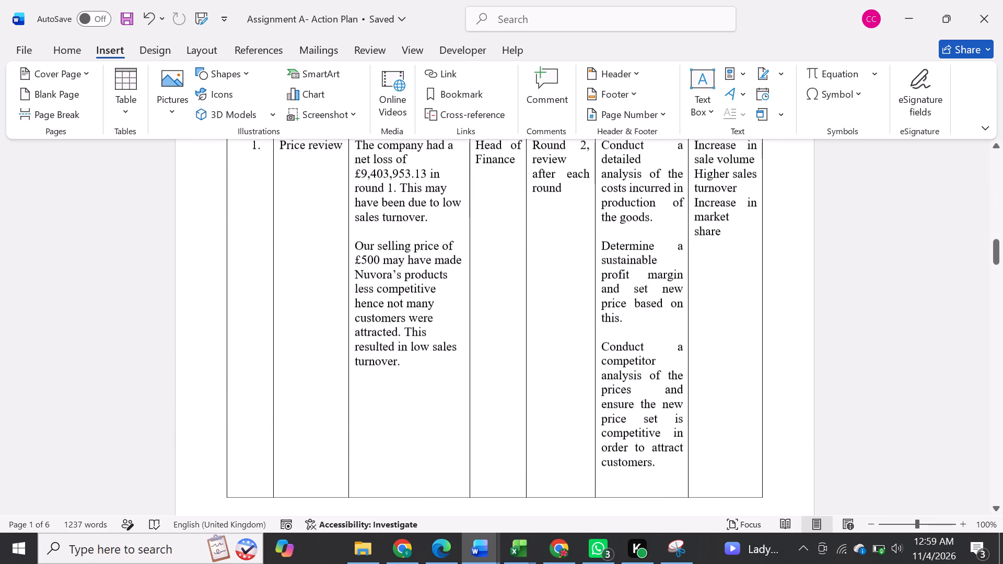
scroll(440, 408, "down", 20)
scroll(440, 408, "down", 14)
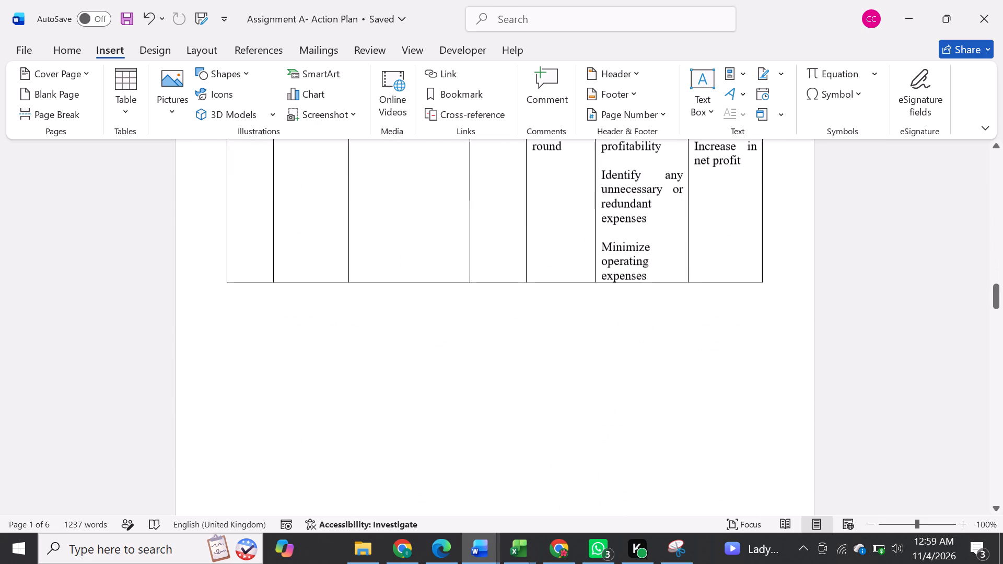
scroll(440, 408, "down", 16)
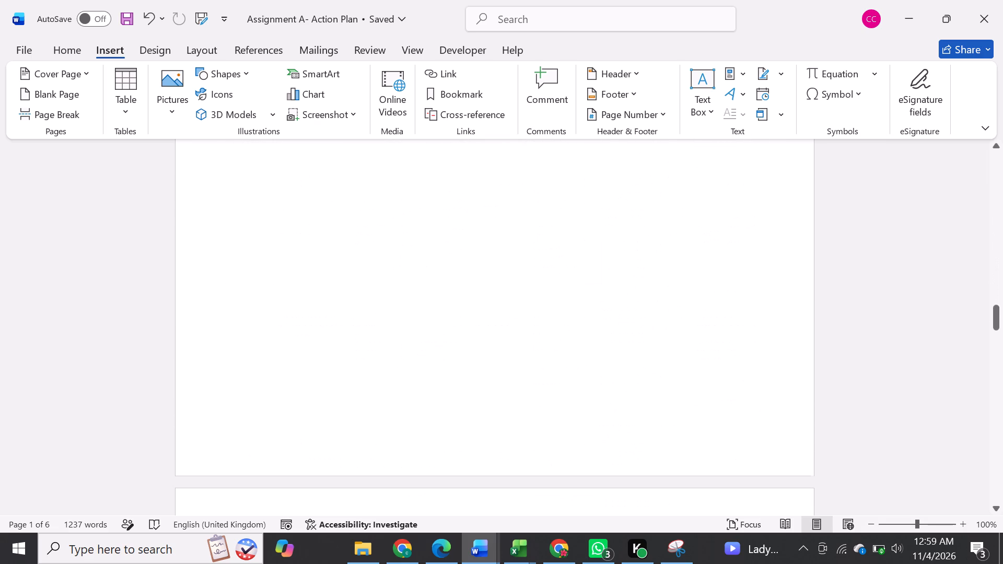
scroll(440, 408, "down", 3)
Save the Assignment A Action Plan document again and close it.
left_click(306, 286)
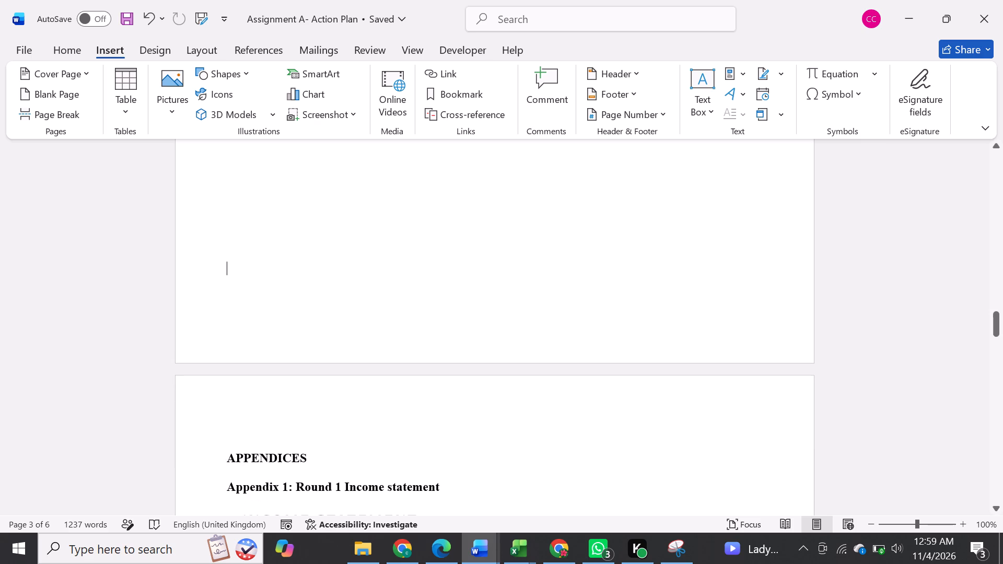
key("ctrl+s")
left_click(992, 21)
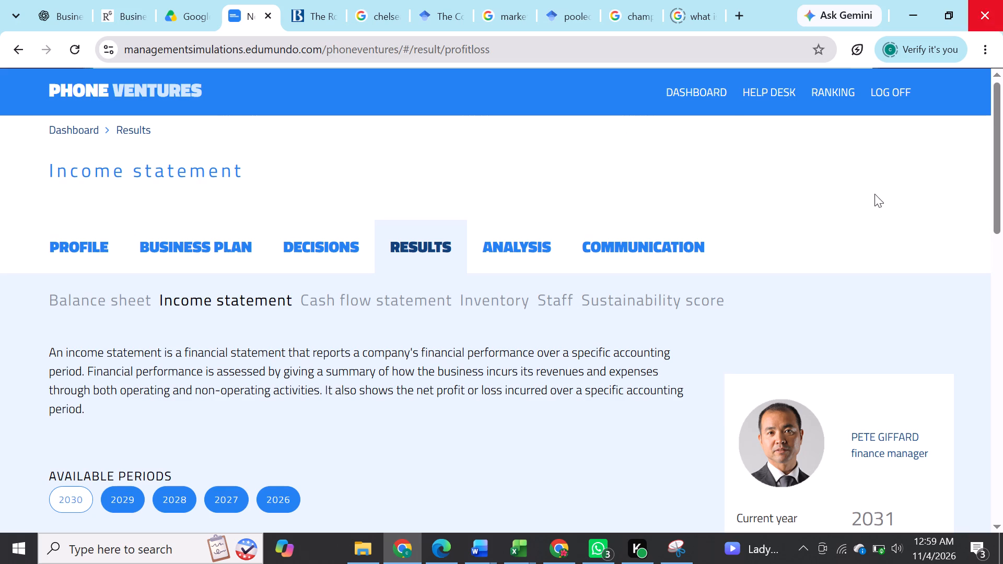
Switch to File Explorer and refresh the Documents folder listing.
left_click(367, 560)
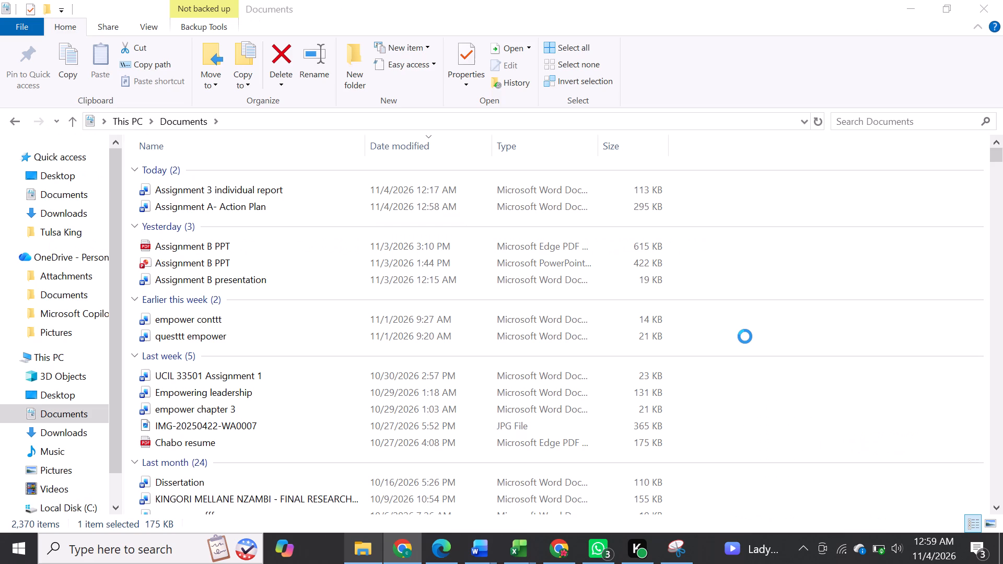
left_click(794, 405)
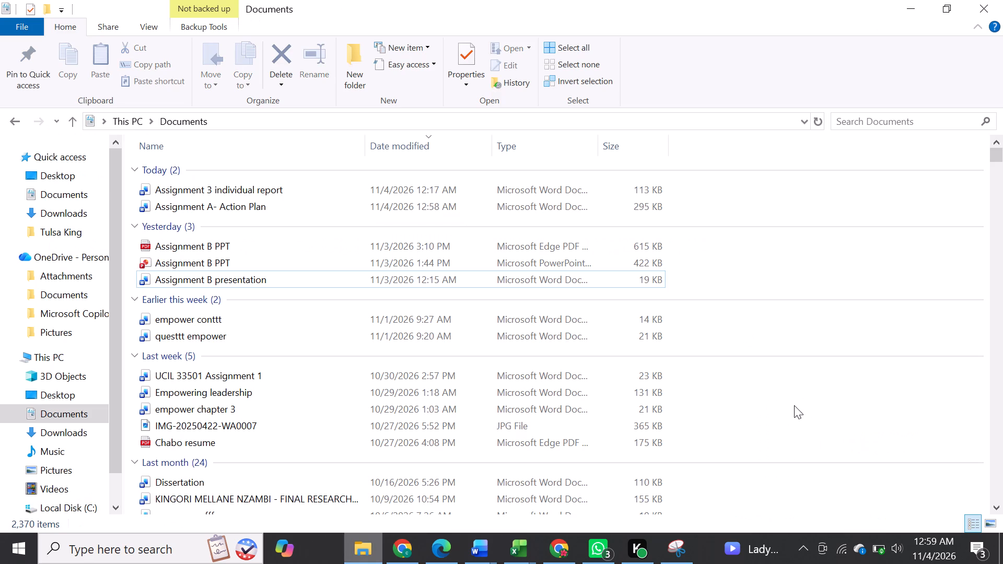
right_click(794, 405)
left_click(831, 248)
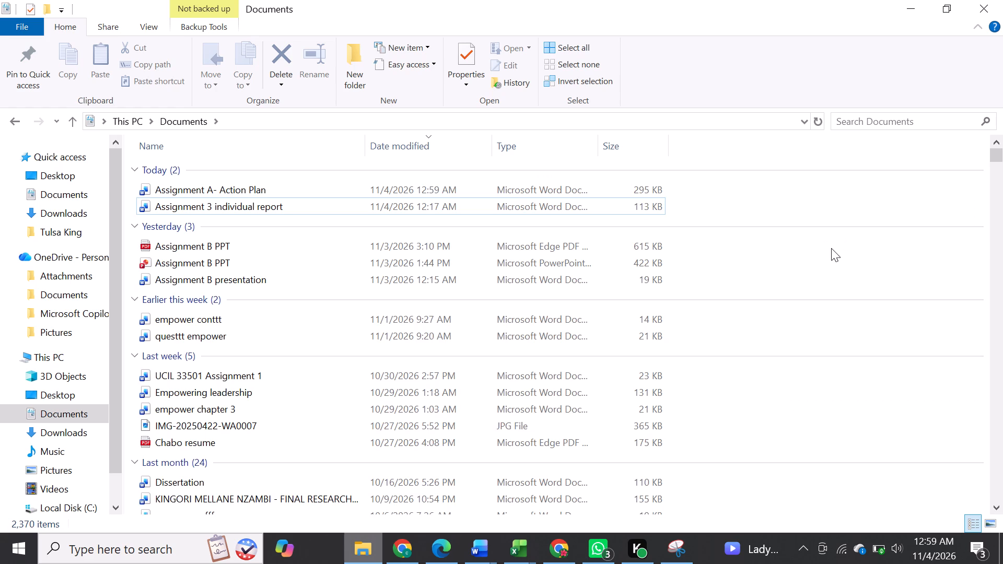
Rename the Word file "Assignment 3 individual report" as "Assignment C individual report".
left_click(266, 205)
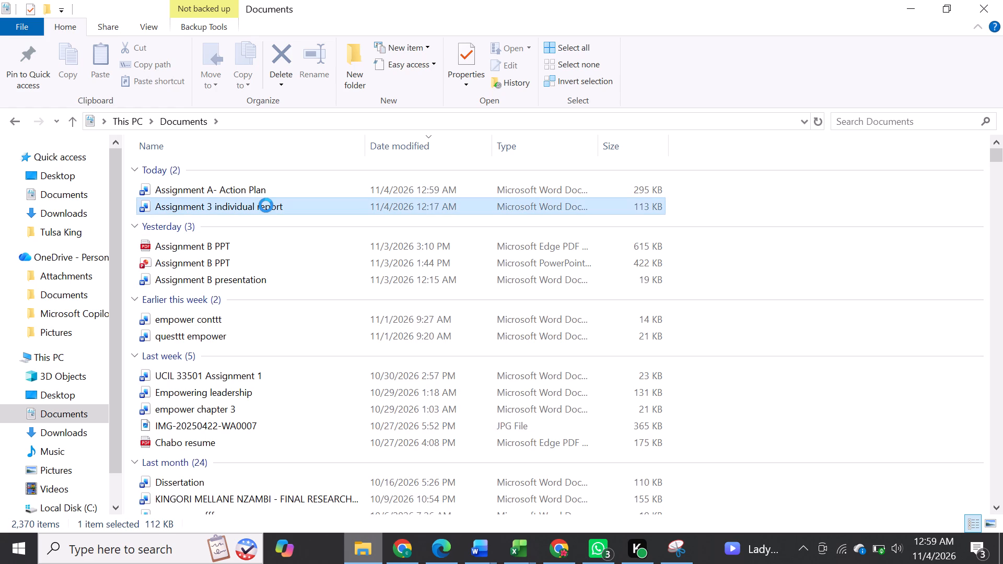
right_click(266, 205)
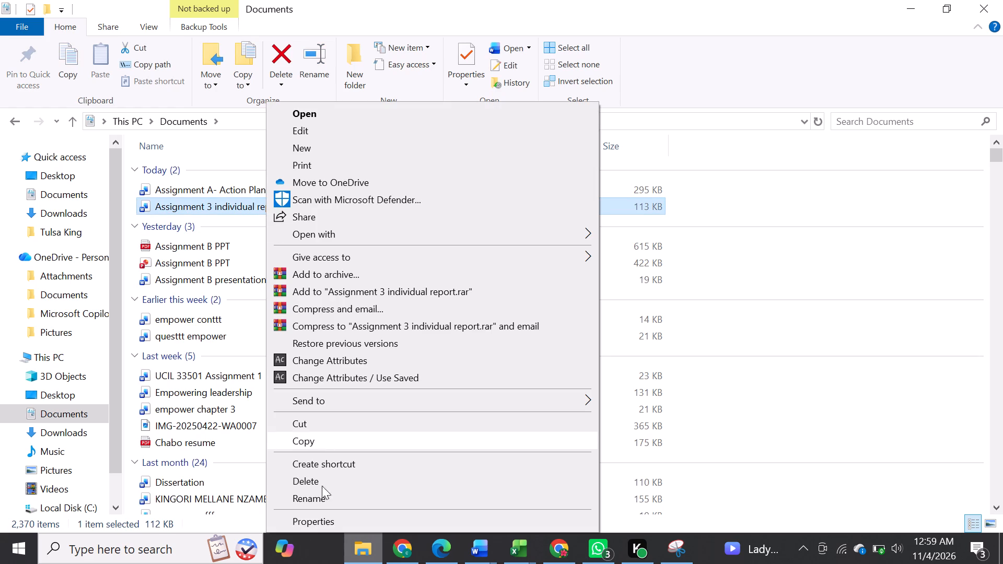
left_click(322, 498)
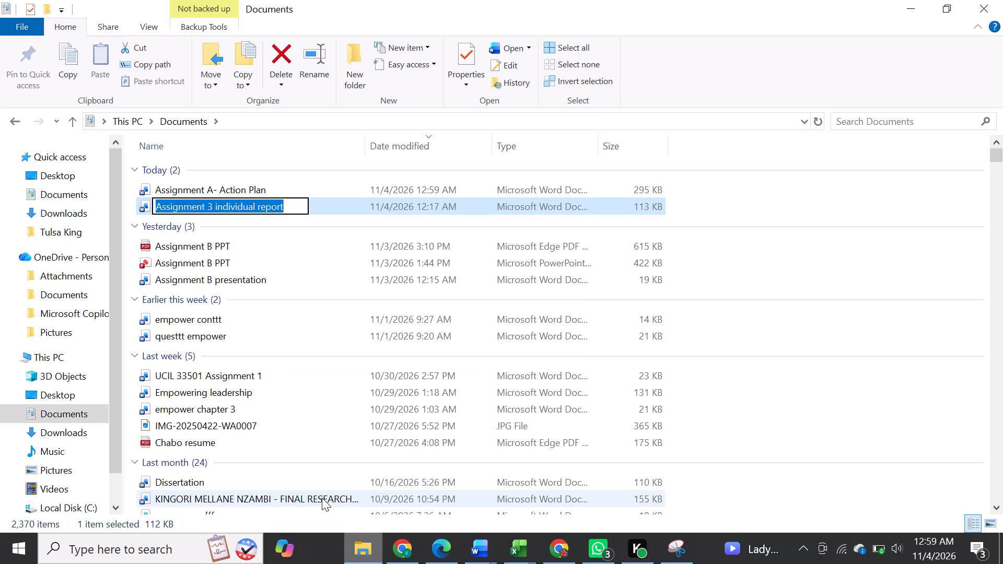
left_click(212, 206)
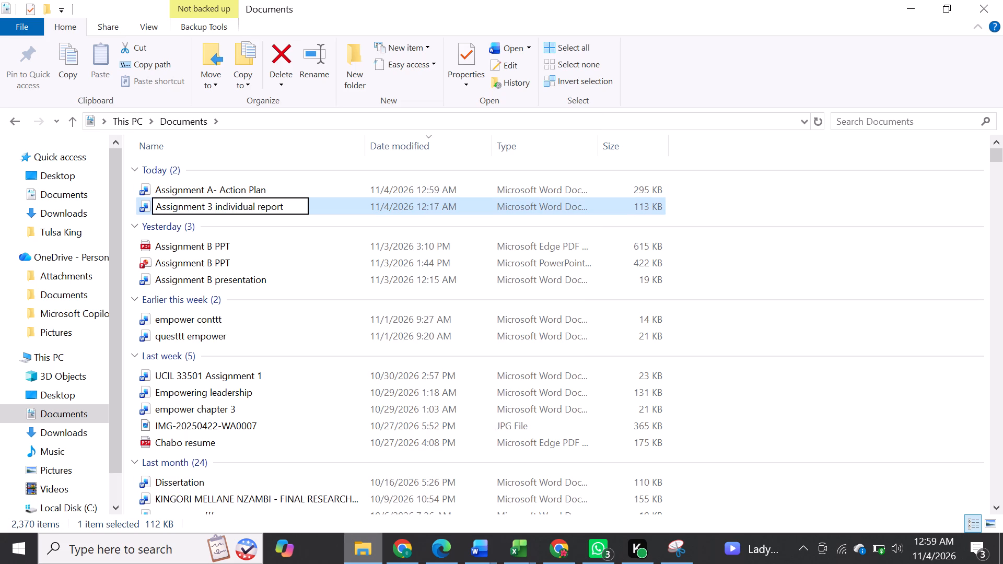
key("BackSpace")
key("Return")
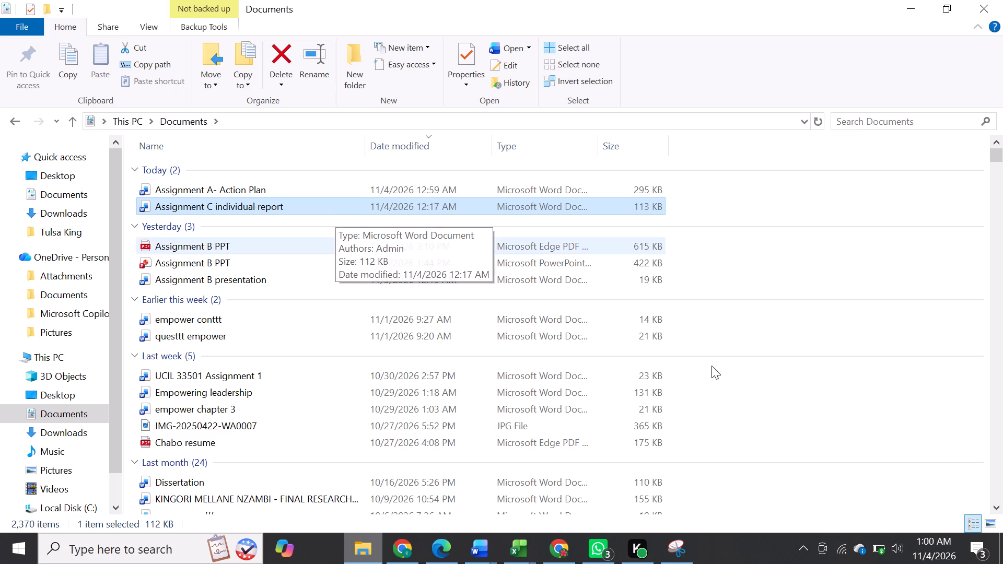
Refresh the Documents folder listing.
left_click(753, 401)
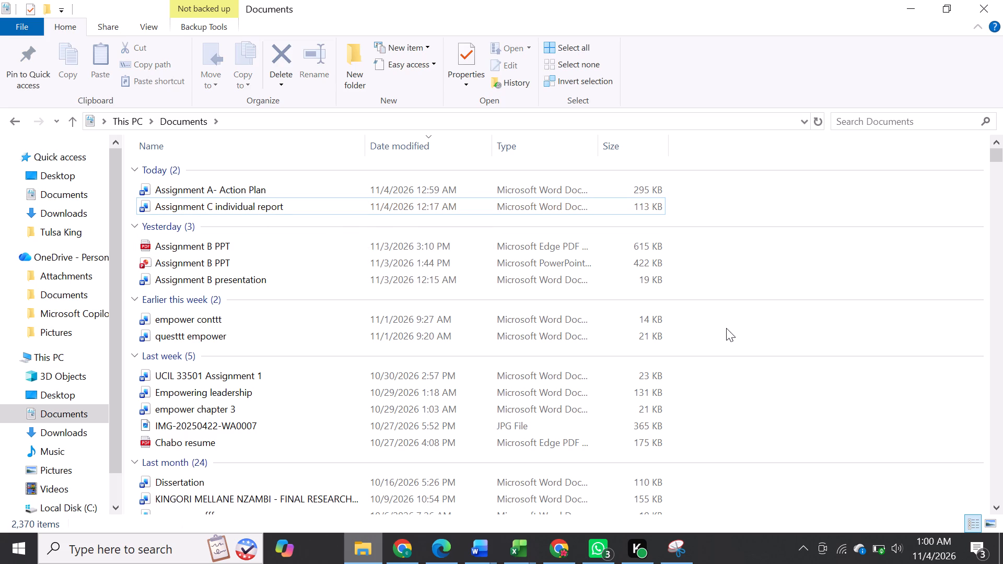
left_click(726, 328)
right_click(726, 328)
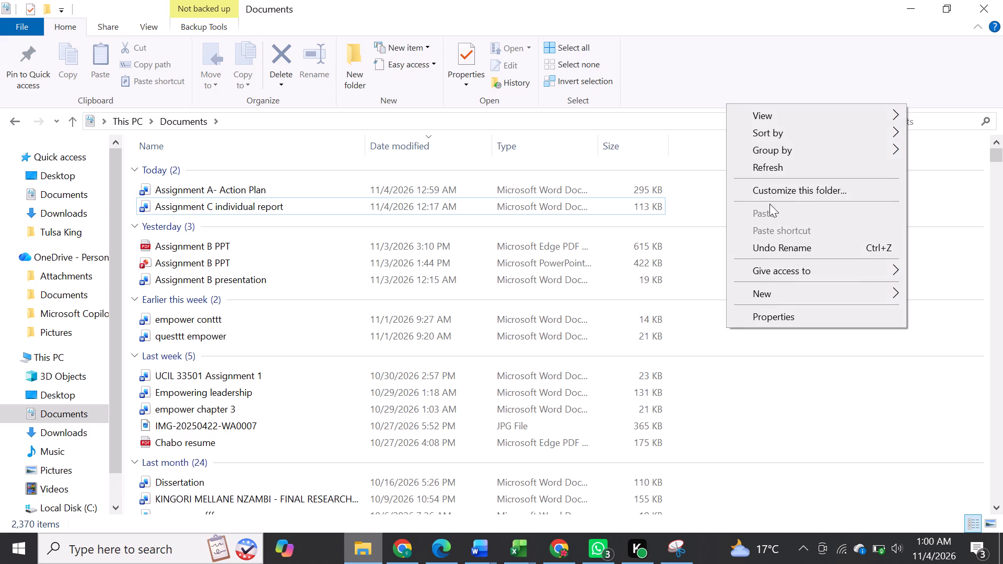
left_click(766, 168)
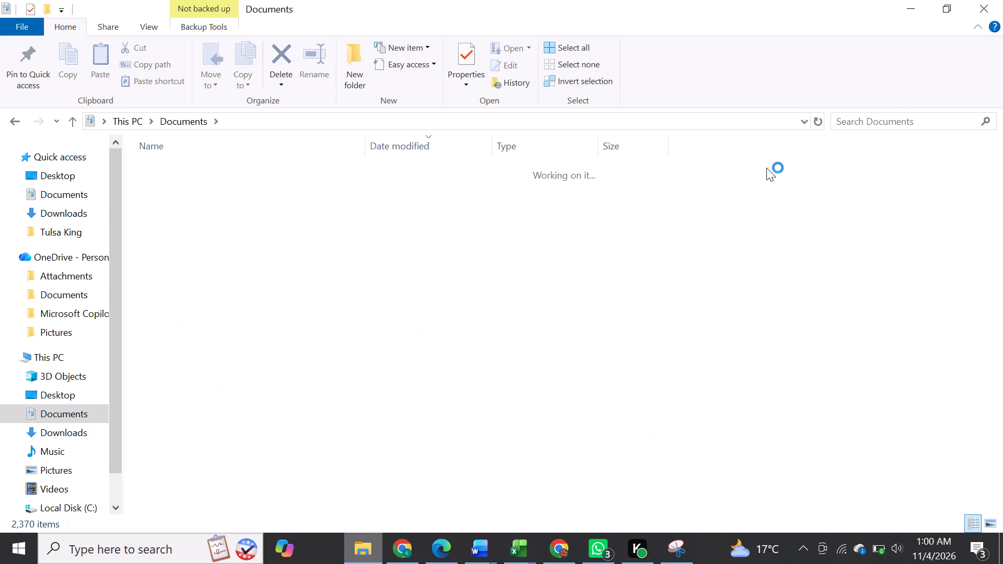
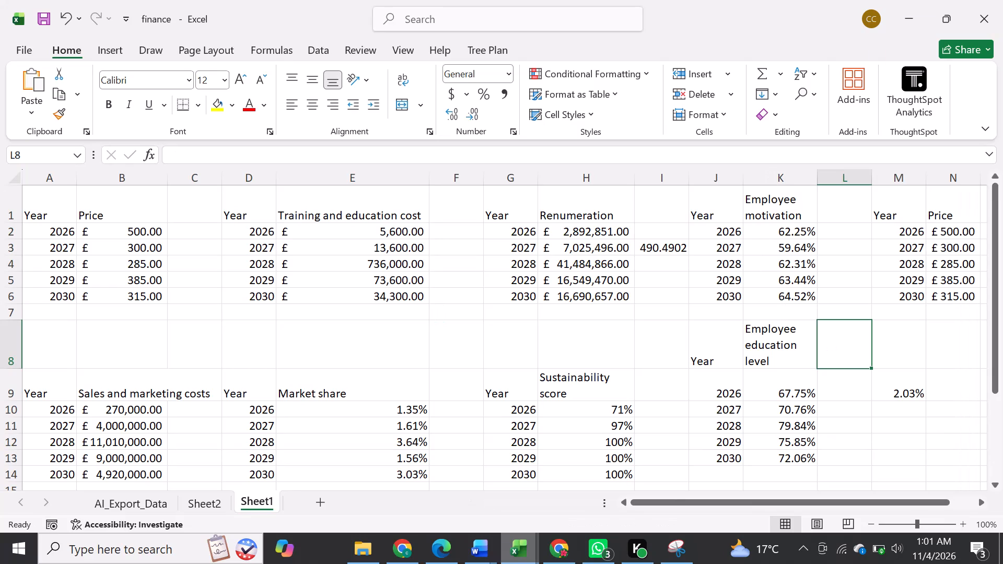
Check Sheet2 and AI_Export_Data in the finance workbook, save the workbook on each sheet, and close it.
left_click(211, 506)
left_click(791, 356)
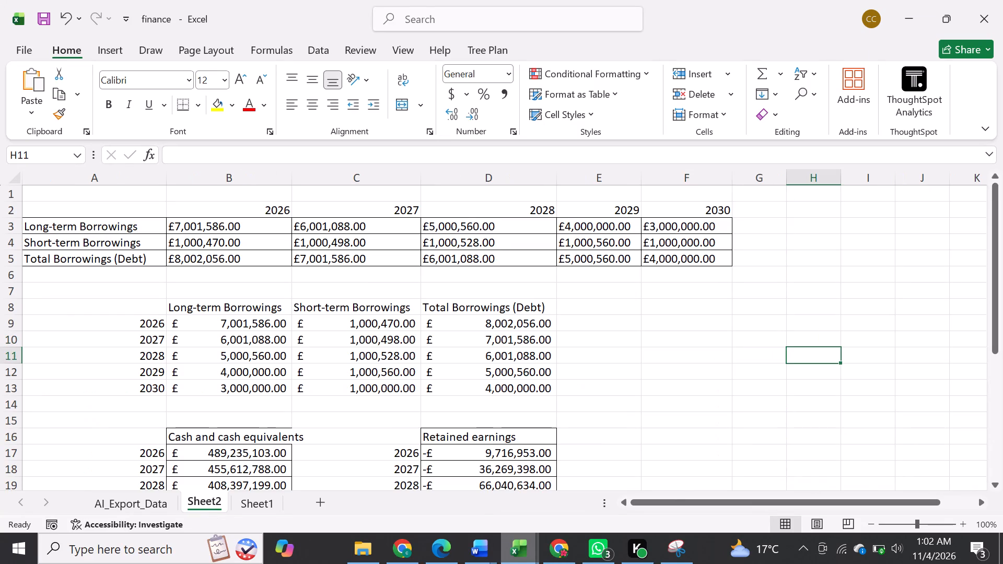
key("ctrl+s")
left_click(144, 505)
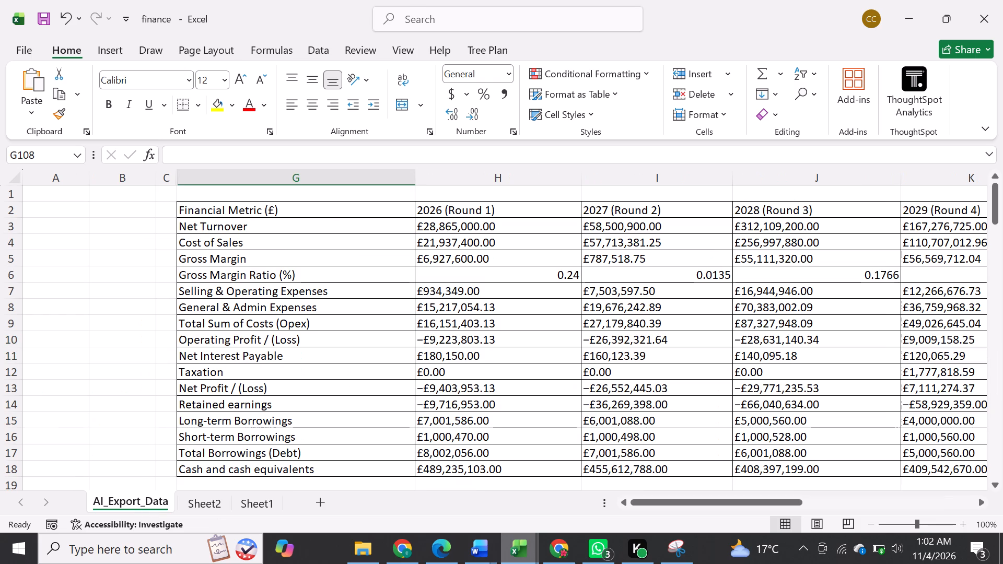
left_click(118, 265)
key("ctrl+s")
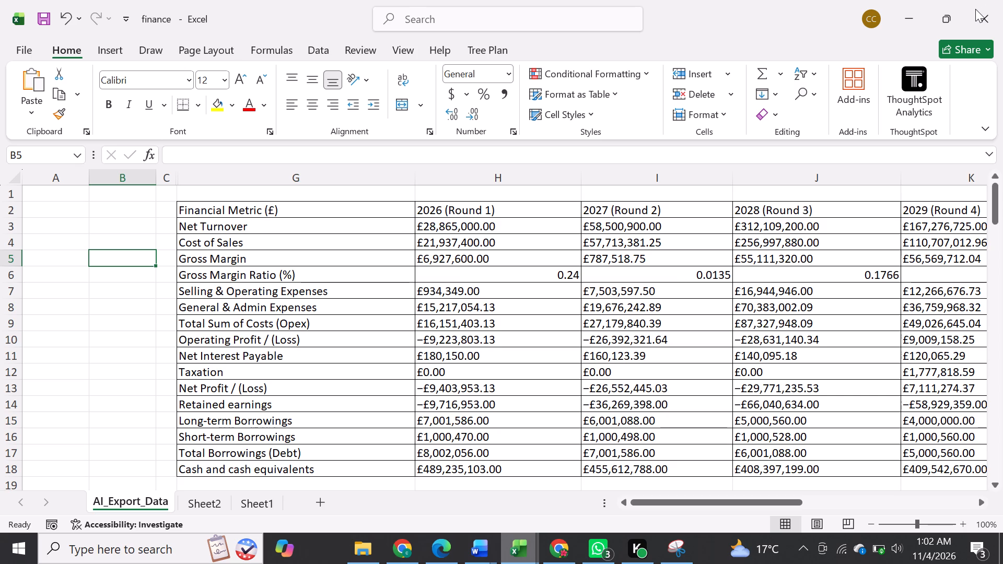
left_click(809, 292)
left_click(326, 250)
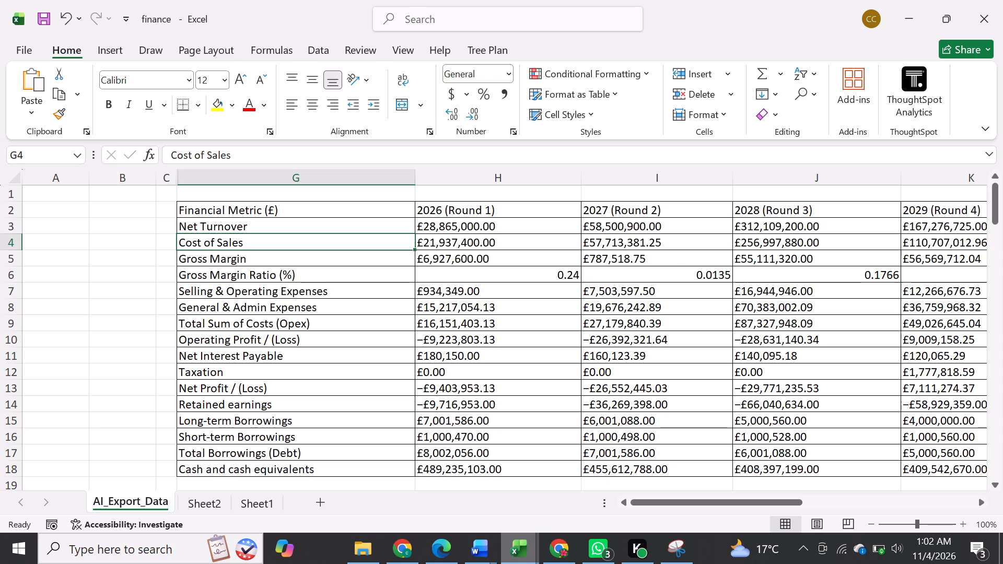
left_click(131, 242)
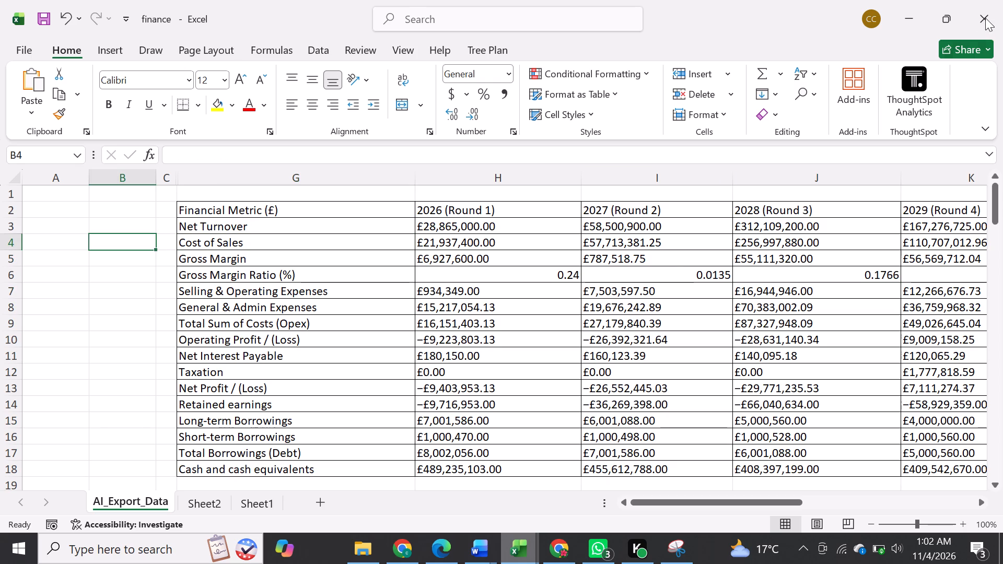
left_click(985, 18)
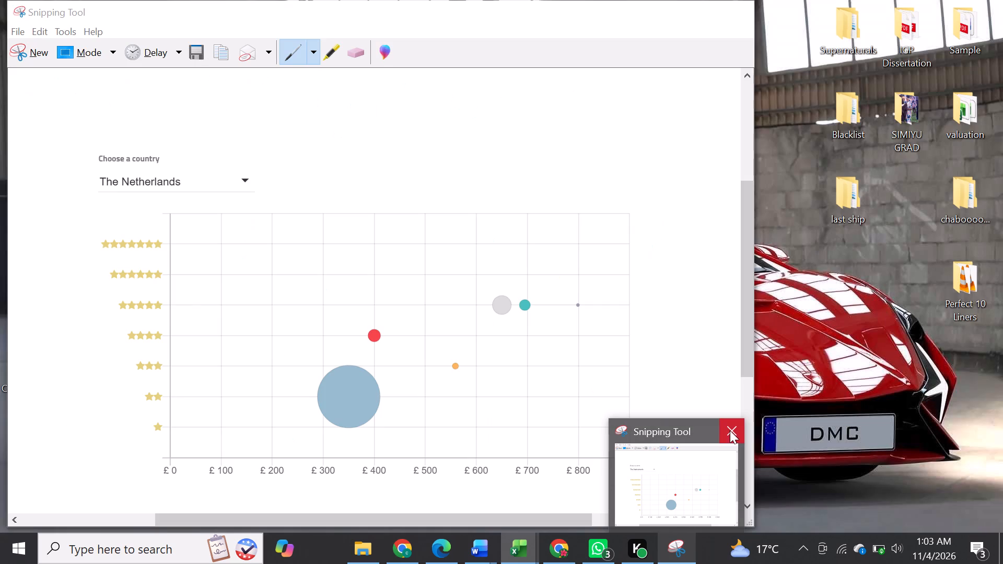
Close the Snipping Tool capture of the Netherlands chart without saving the snip.
left_click(730, 430)
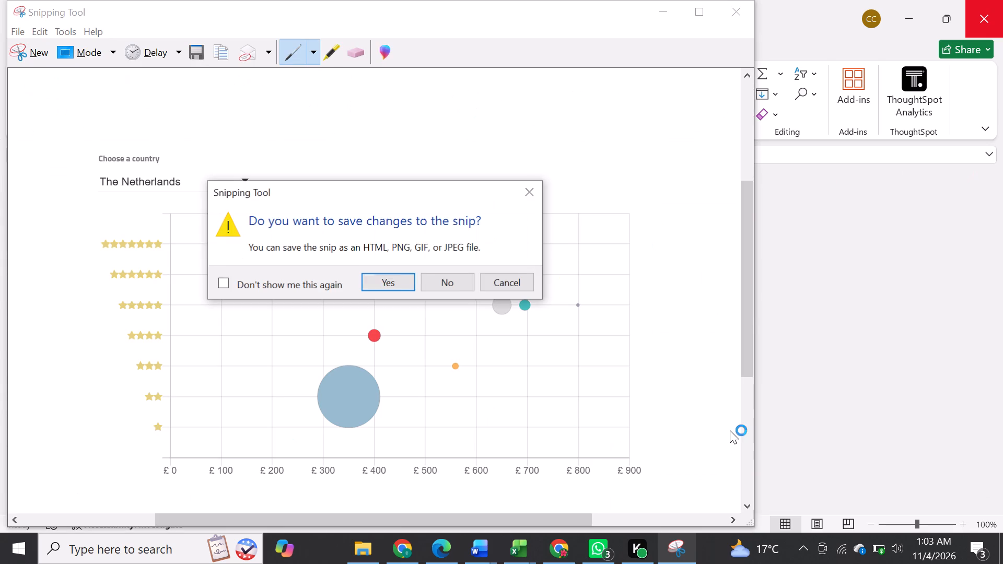
left_click(439, 280)
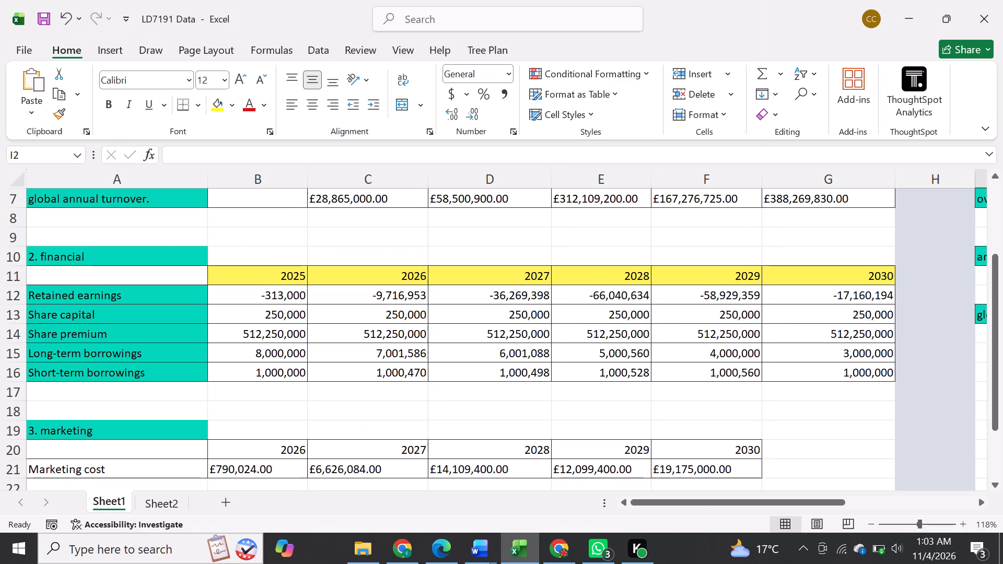
Save the LD7191 Data workbook from Sheet2 and Sheet1, and close it, keeping its changes in the offered location.
left_click(166, 504)
left_click(412, 331)
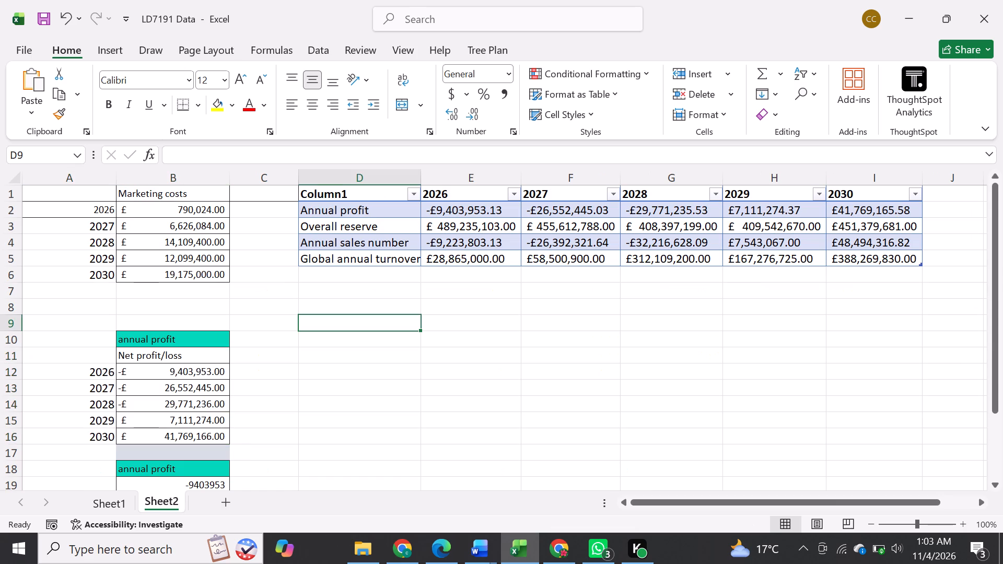
key("ctrl+s")
left_click(384, 356)
key("ctrl+s")
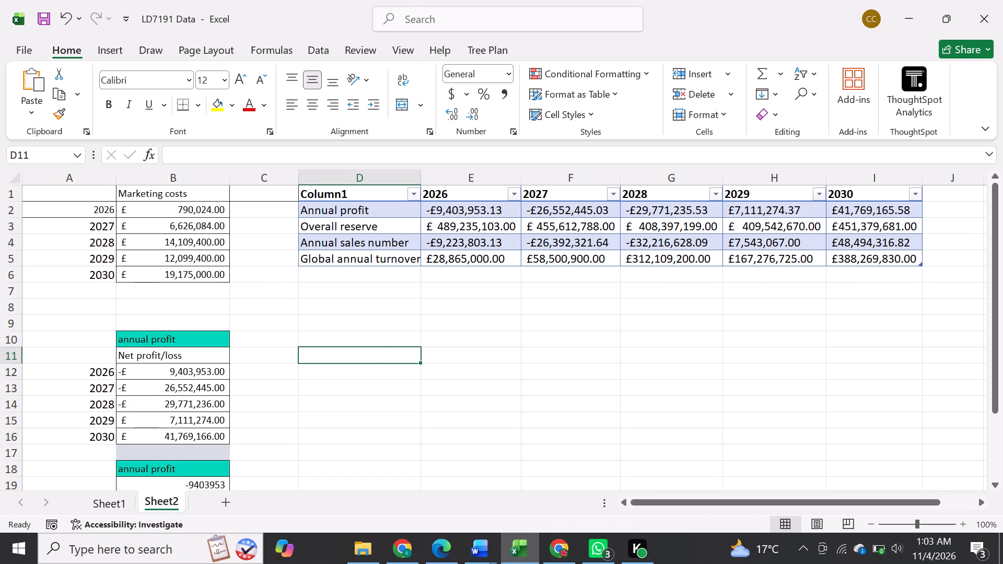
left_click(111, 510)
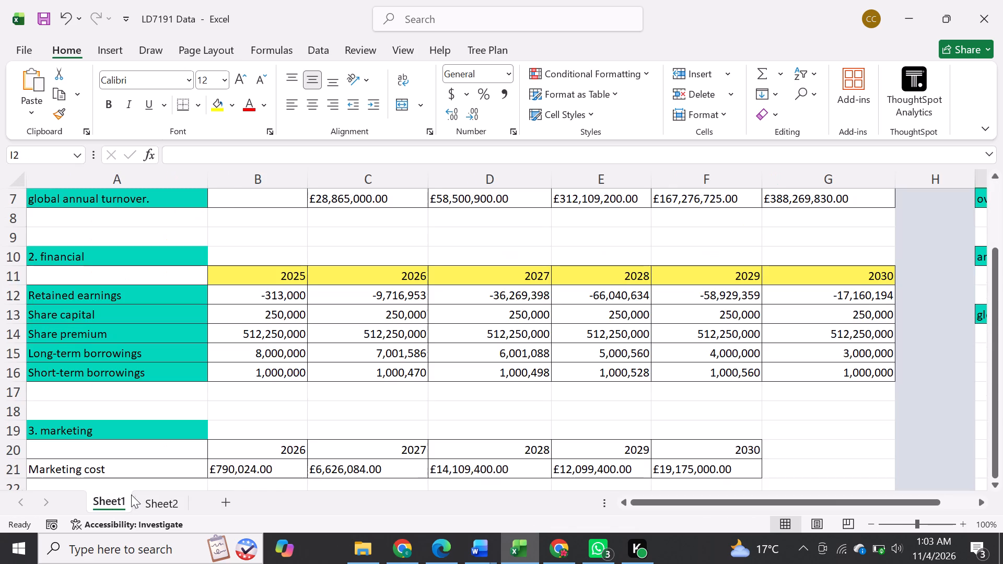
left_click(341, 404)
key("ctrl+s")
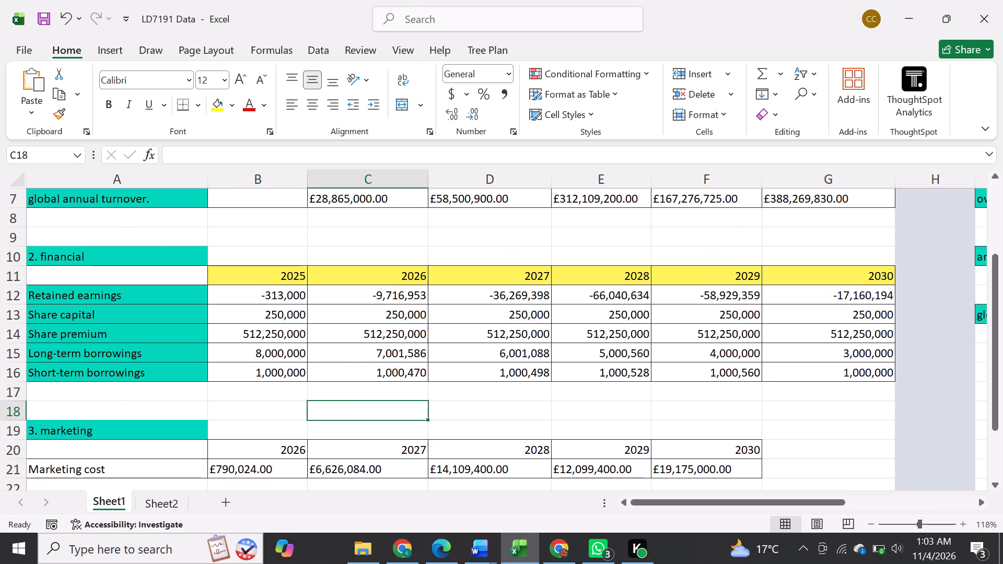
left_click(981, 22)
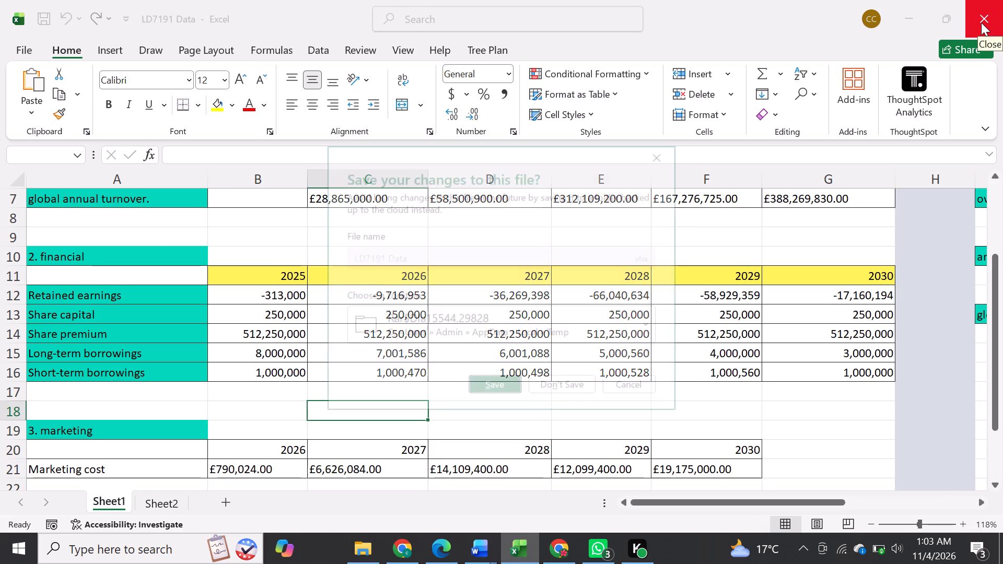
left_click(481, 392)
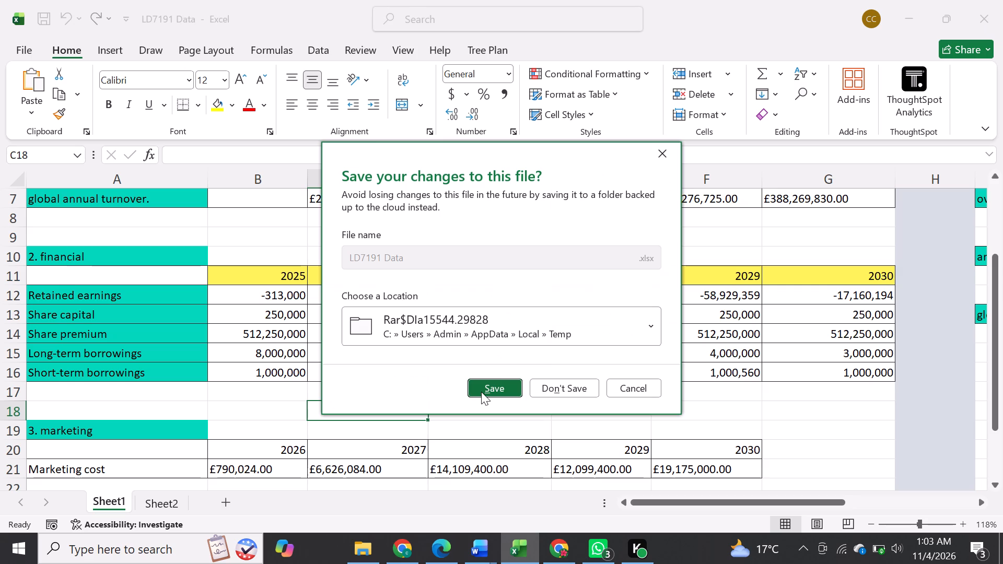